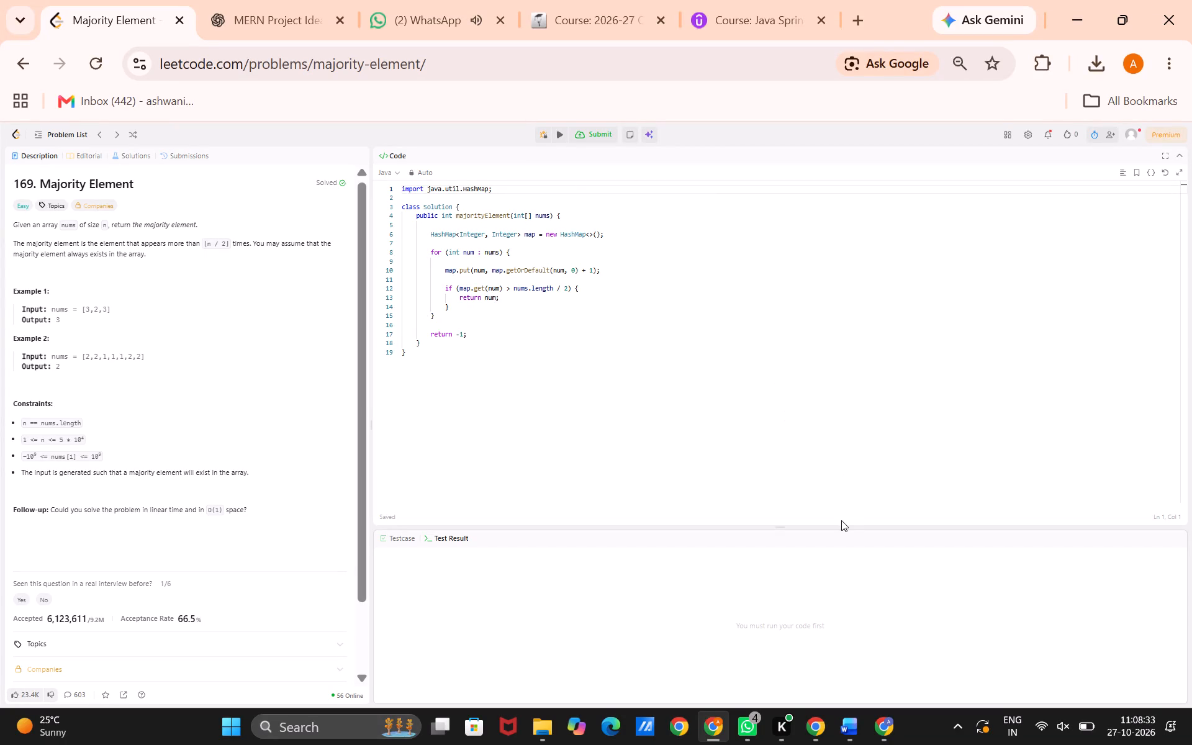
Switch to the LeetCode report in Word and look through its problem headings and screenshots, down to Kth Largest Element in an Array.
click(851, 720)
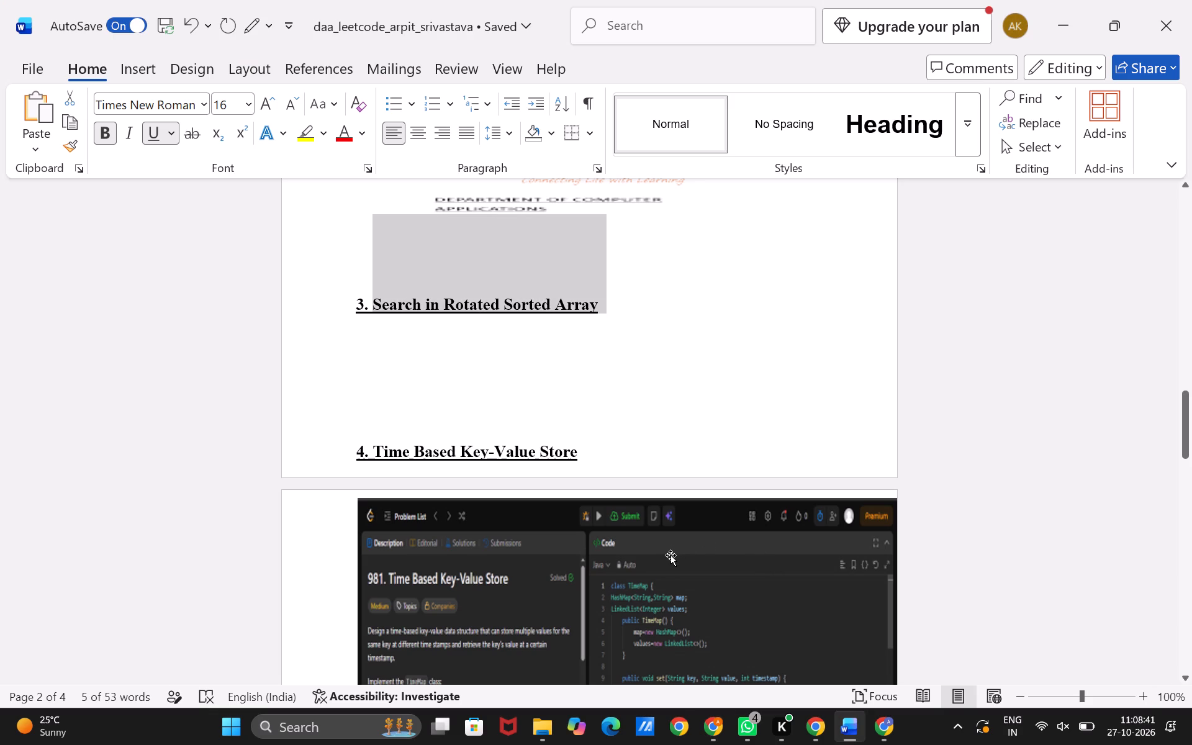
scroll(670, 555, up, 2)
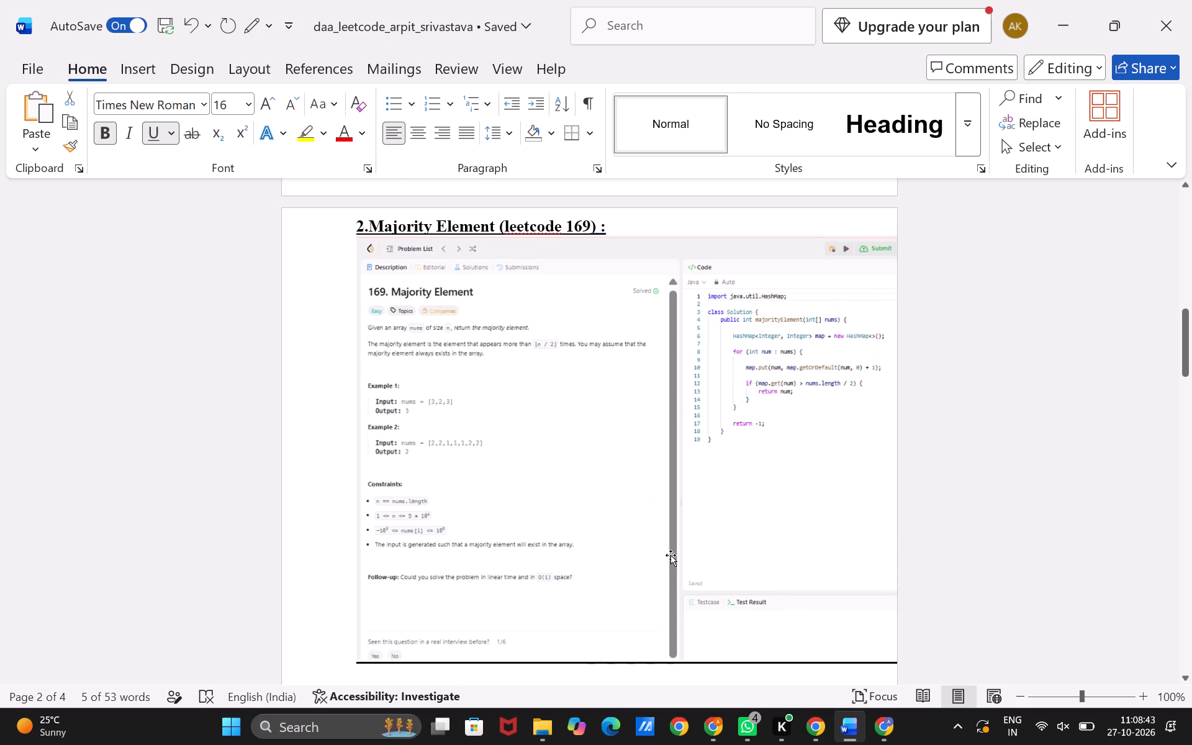
scroll(670, 555, up, 1)
scroll(670, 555, down, 3)
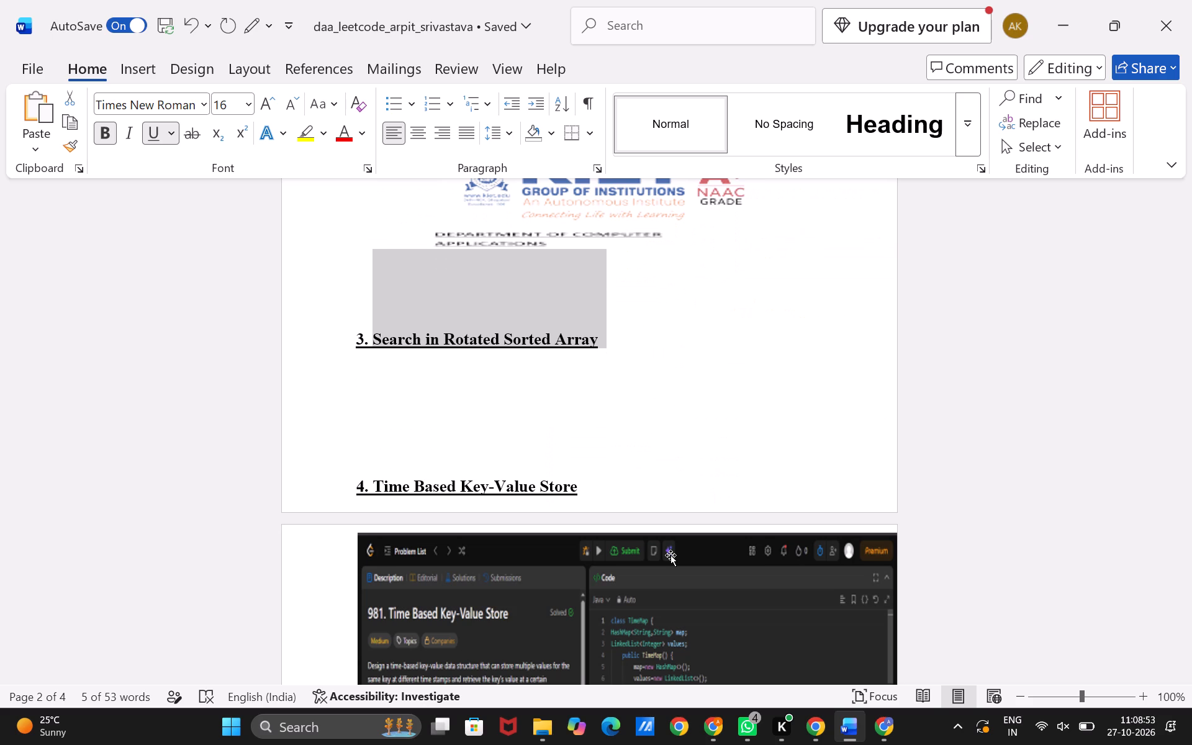
scroll(670, 555, down, 3)
scroll(670, 555, up, 1)
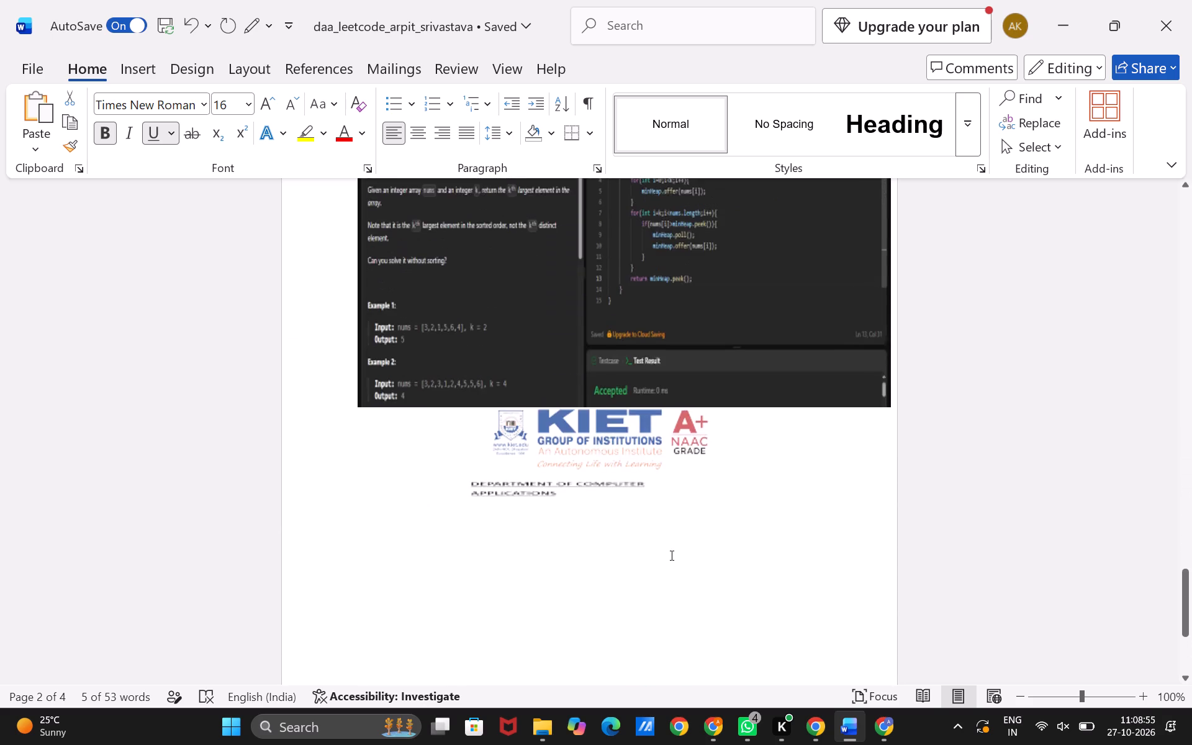
scroll(670, 555, up, 2)
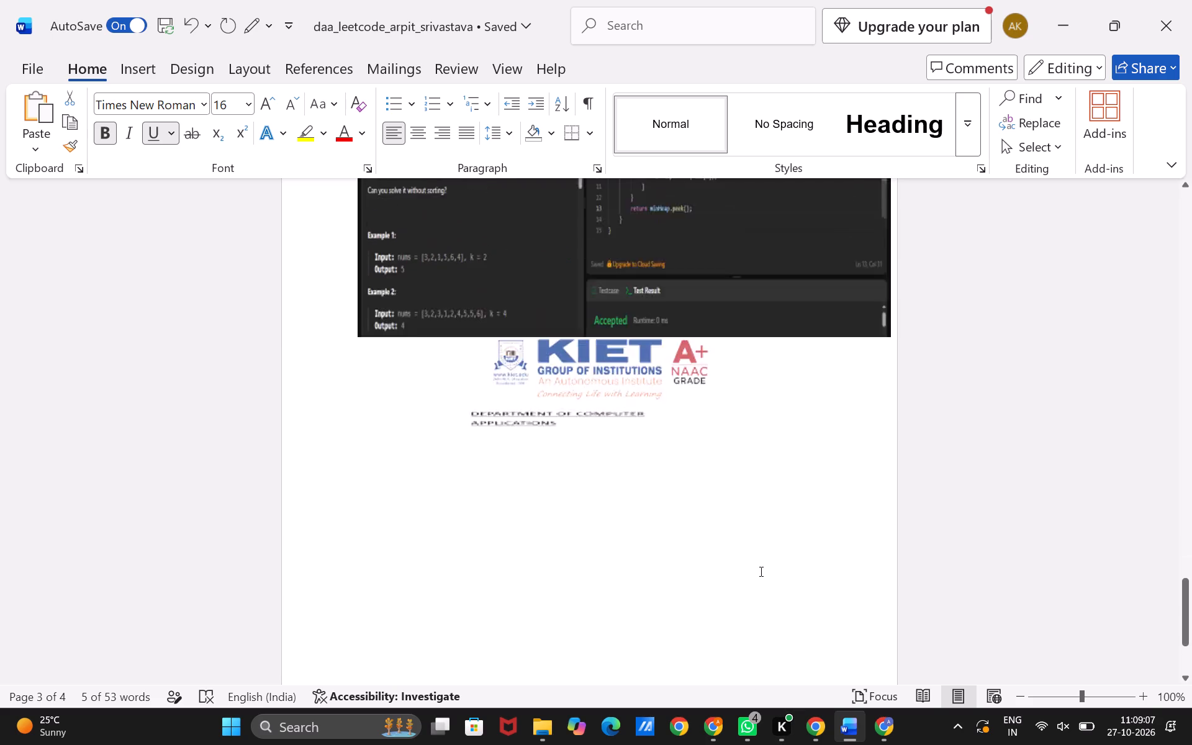
scroll(760, 571, up, 1)
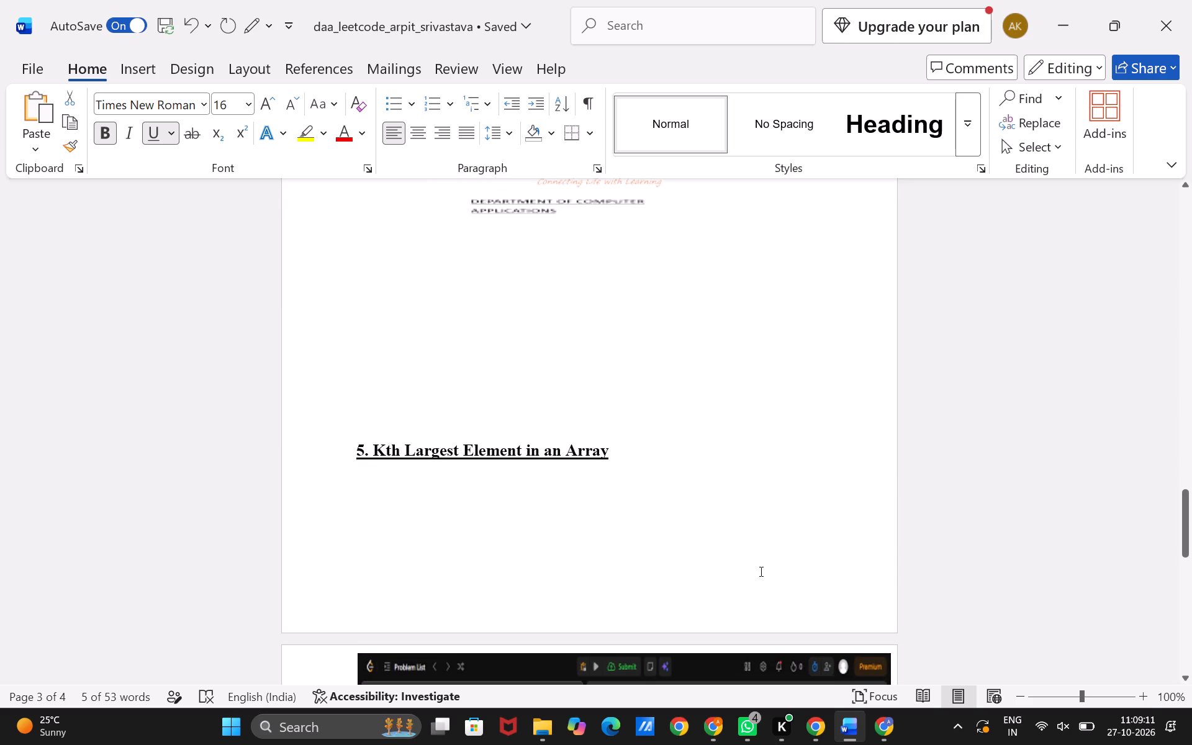
scroll(760, 571, down, 1)
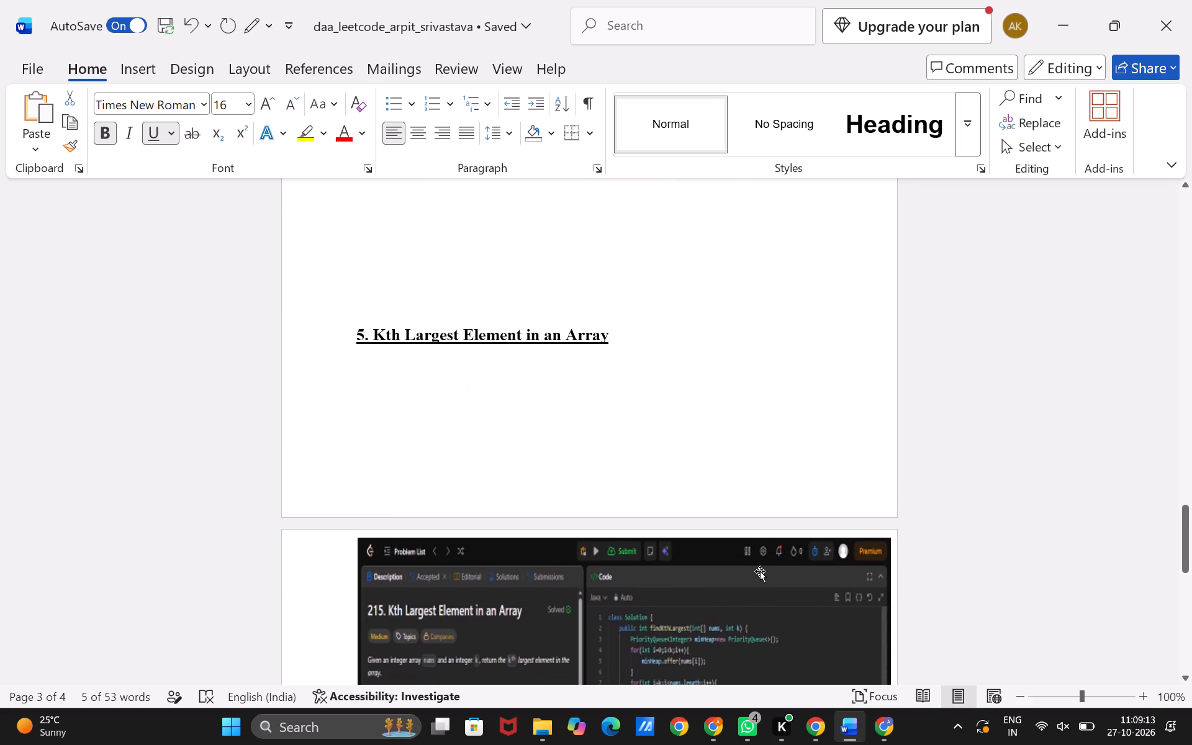
In Chrome, replace the LeetCode problem list's search text with 215 and open Kth Largest Element in an Array.
click(711, 723)
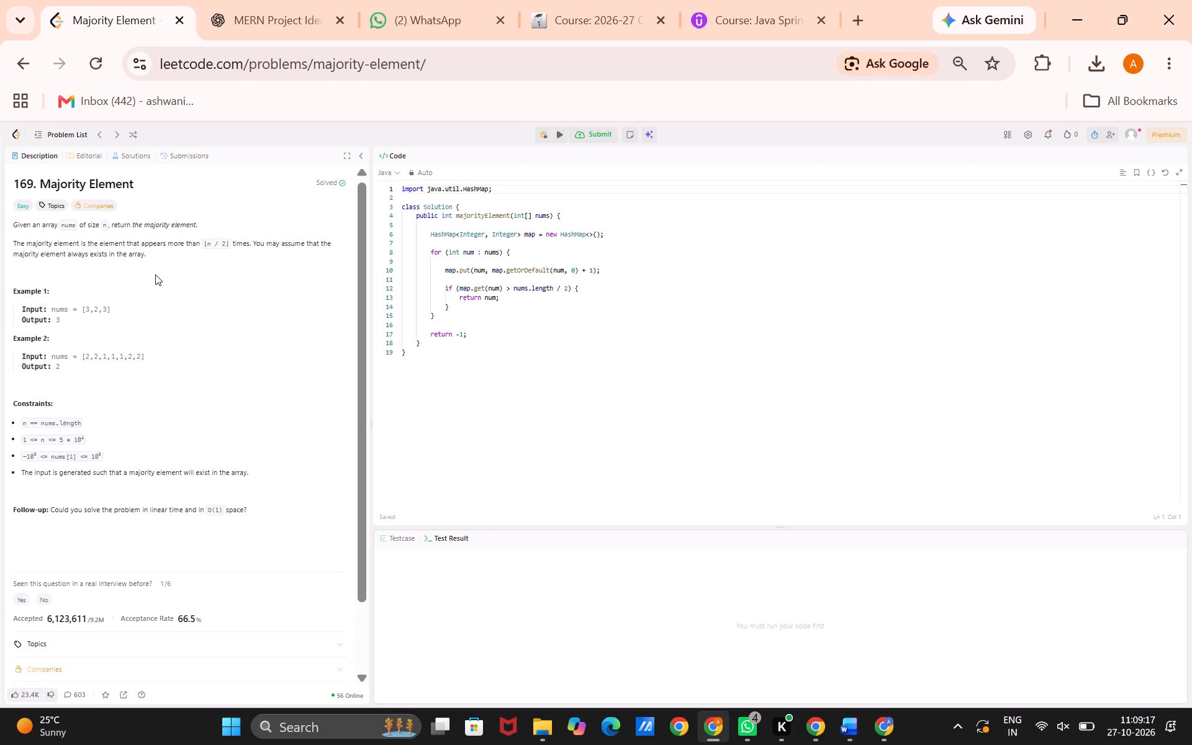
click(56, 127)
click(54, 173)
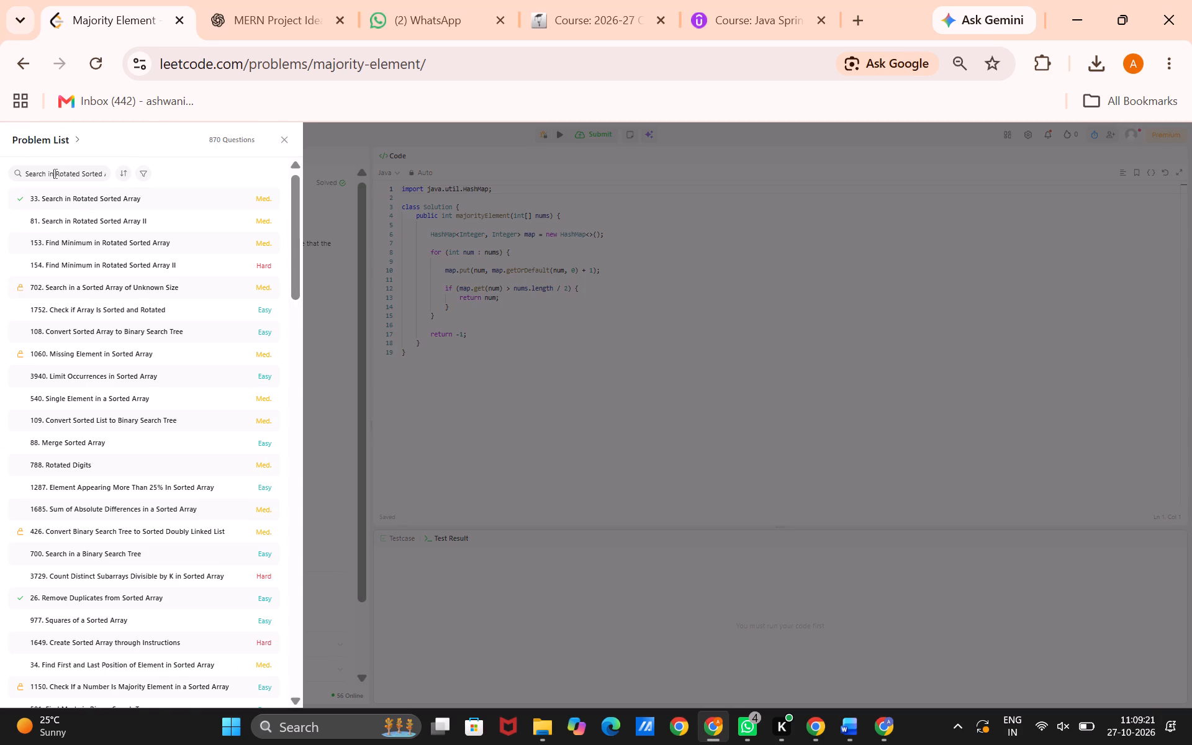
text(215)
key(Return)
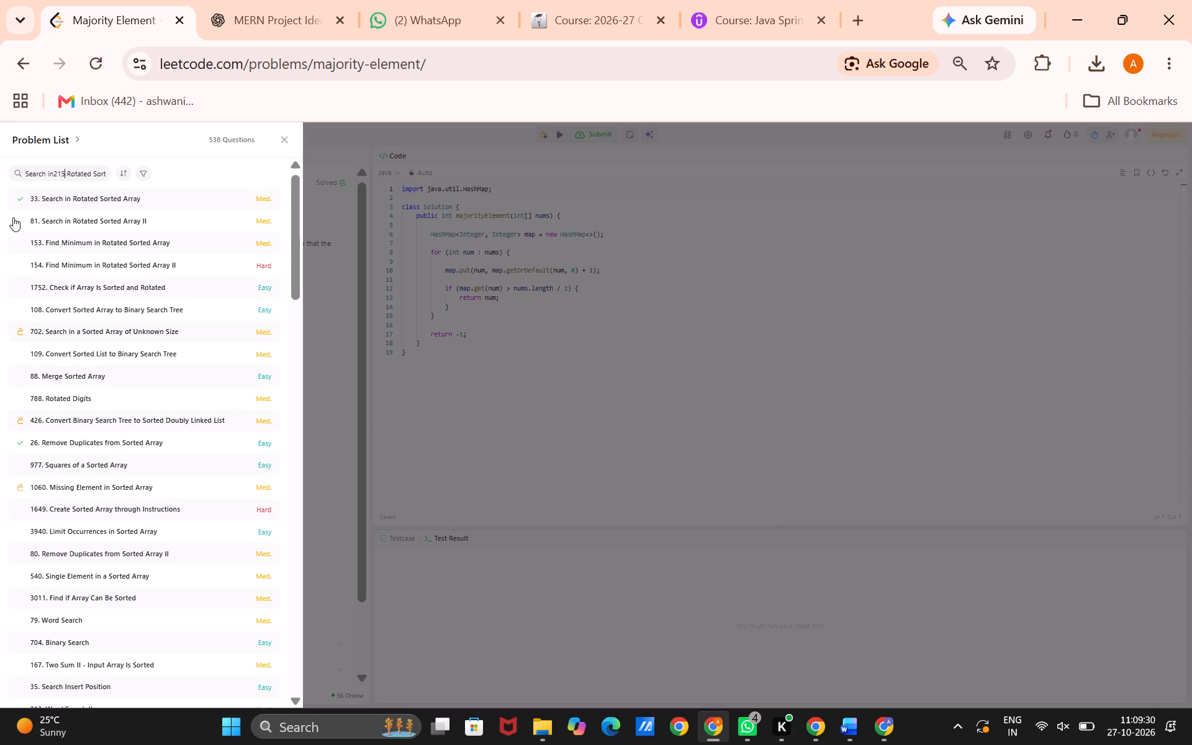
click(102, 170)
key(BackSpace)
key(BackSpace)
key(BackSpace)
key(BackSpace)
key(BackSpace)
key(BackSpace)
key(BackSpace)
key(BackSpace)
key(BackSpace)
key(BackSpace)
key(BackSpace)
key(BackSpace)
key(BackSpace)
key(BackSpace)
key(BackSpace)
key(BackSpace)
key(BackSpace)
key(BackSpace)
key(BackSpace)
key(BackSpace)
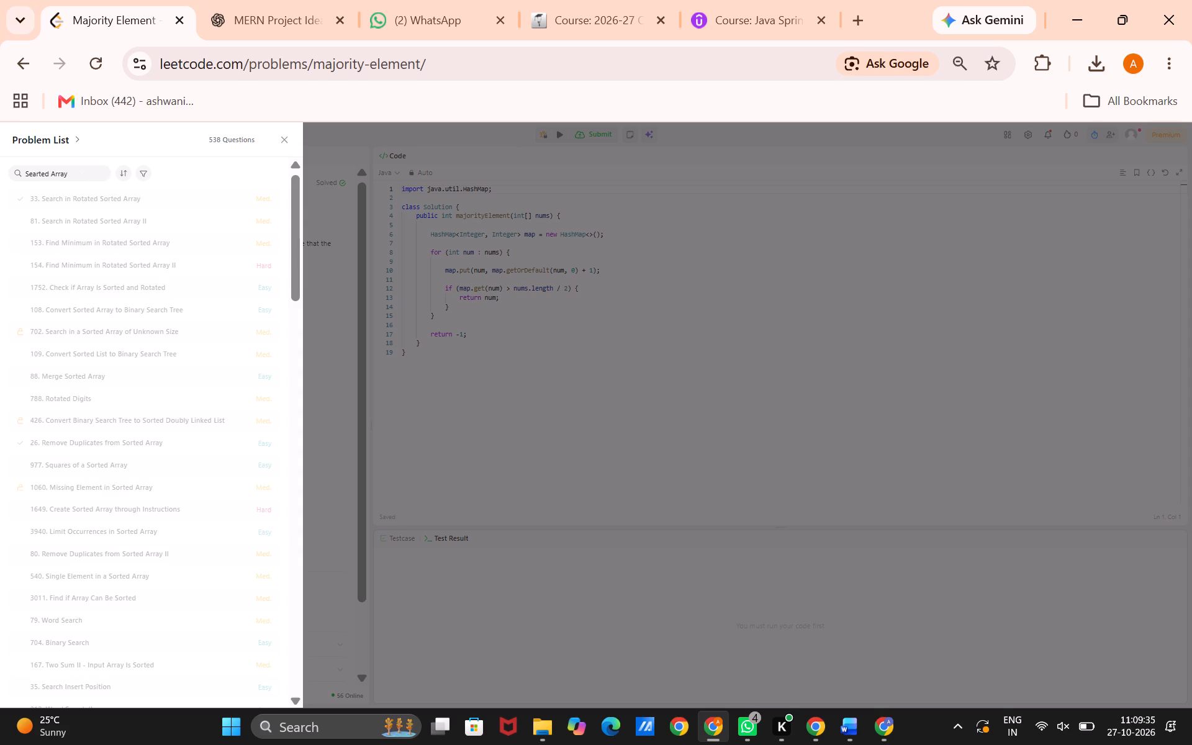
key(Right)
key(Right)
key(Right)
key(Right)
key(Right)
key(Right)
key(Right)
key(Right)
key(Right)
key(Right)
key(Right)
key(Right)
key(Right)
key(Right)
key(Right)
key(BackSpace)
key(BackSpace)
key(BackSpace)
key(BackSpace)
key(BackSpace)
key(BackSpace)
key(BackSpace)
key(BackSpace)
key(BackSpace)
key(BackSpace)
key(BackSpace)
key(BackSpace)
key(BackSpace)
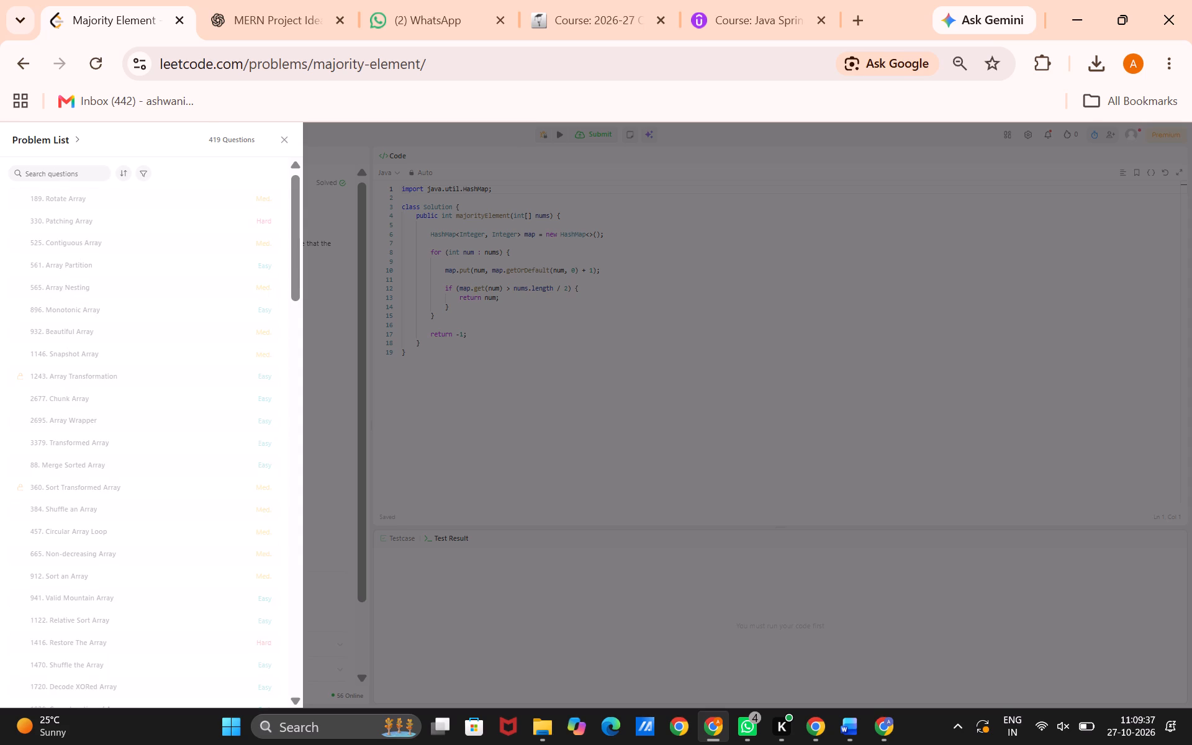
text(205)
key(BackSpace)
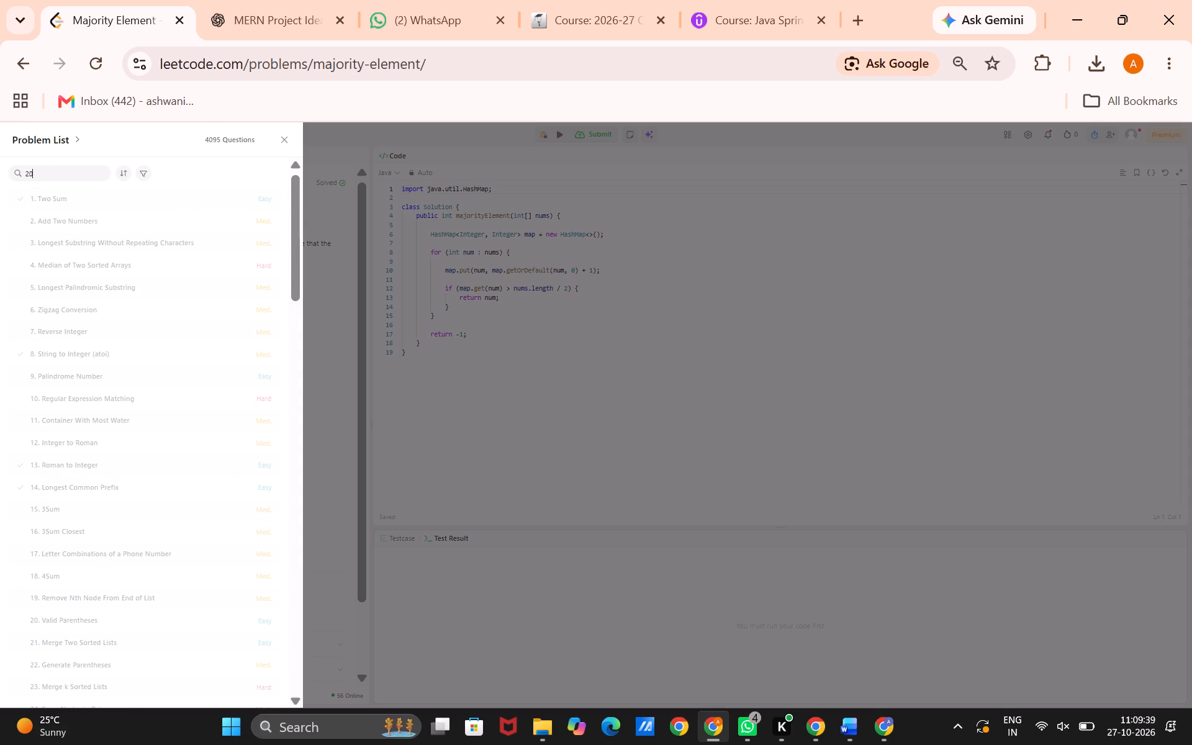
key(BackSpace)
text(15)
key(Return)
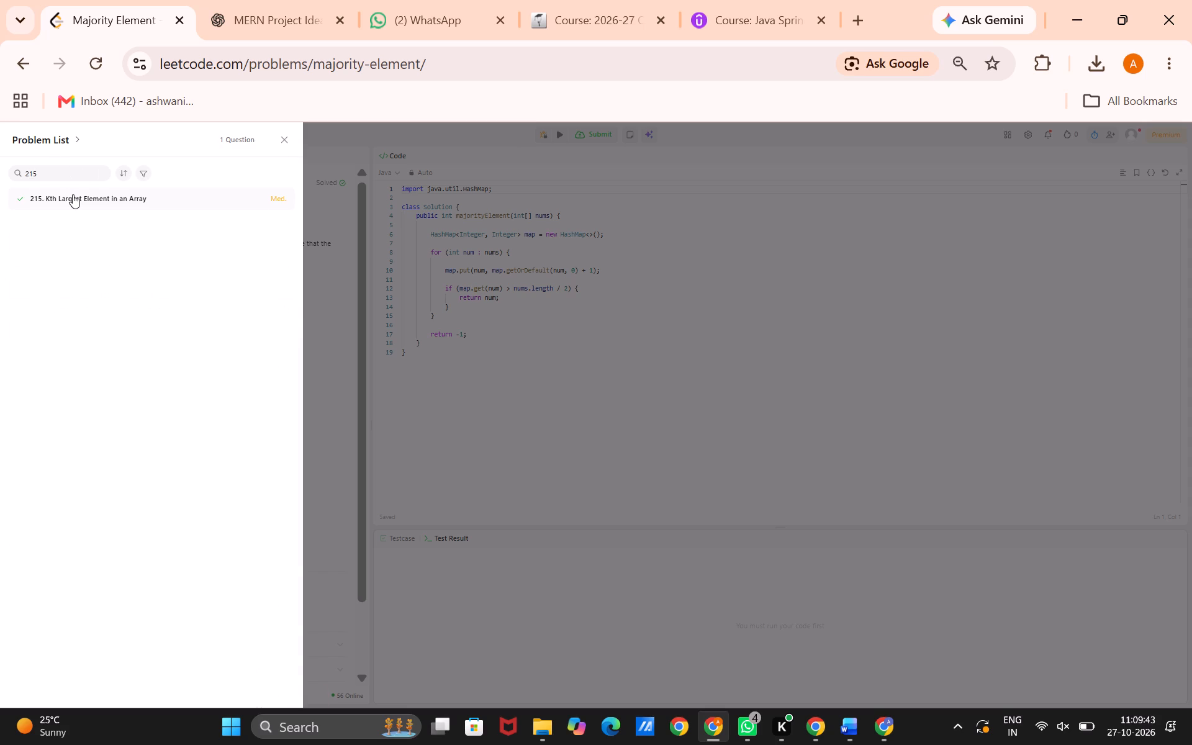
click(73, 194)
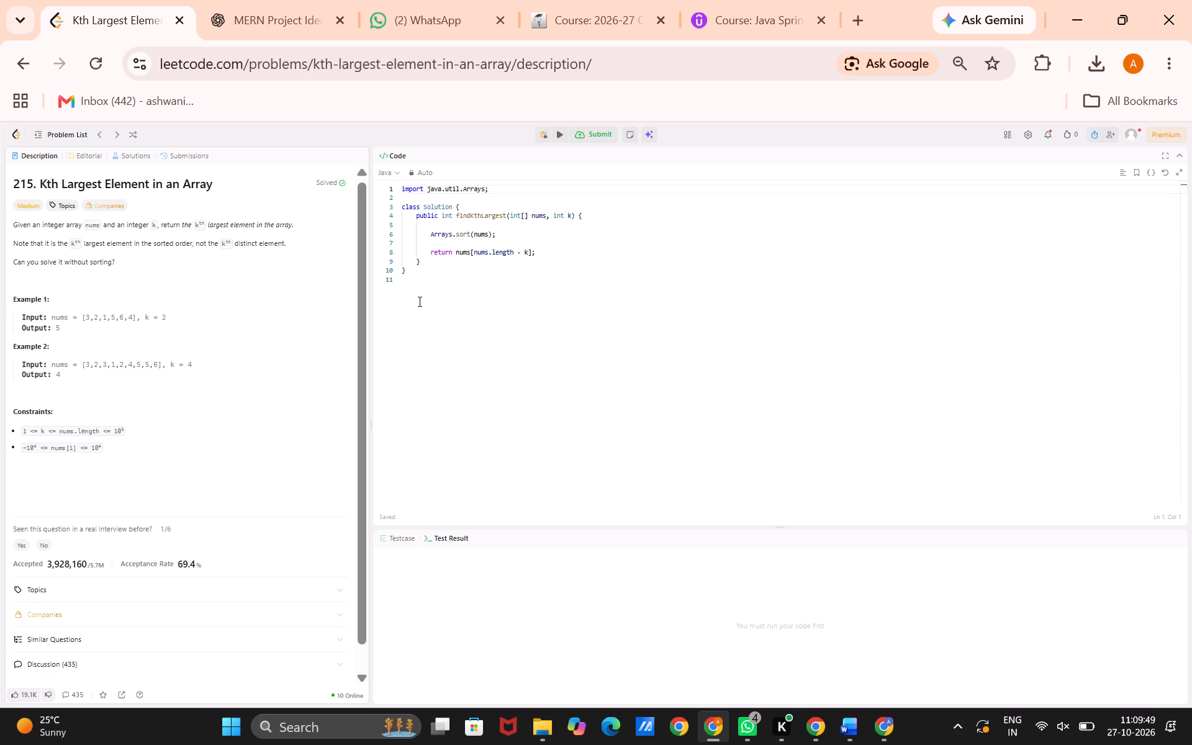
Capture a screen snip covering the problem 215 description and its Java solution, and copy it.
key(shift+super+s)
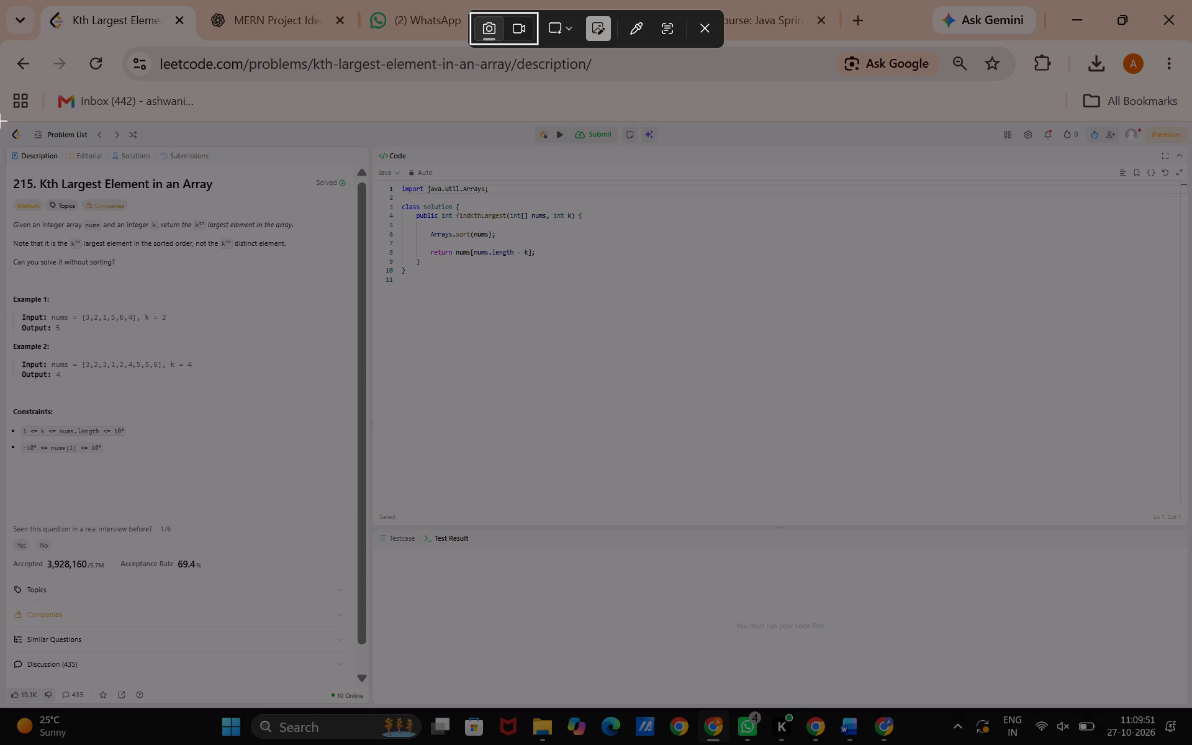
drag(2, 120, 653, 546)
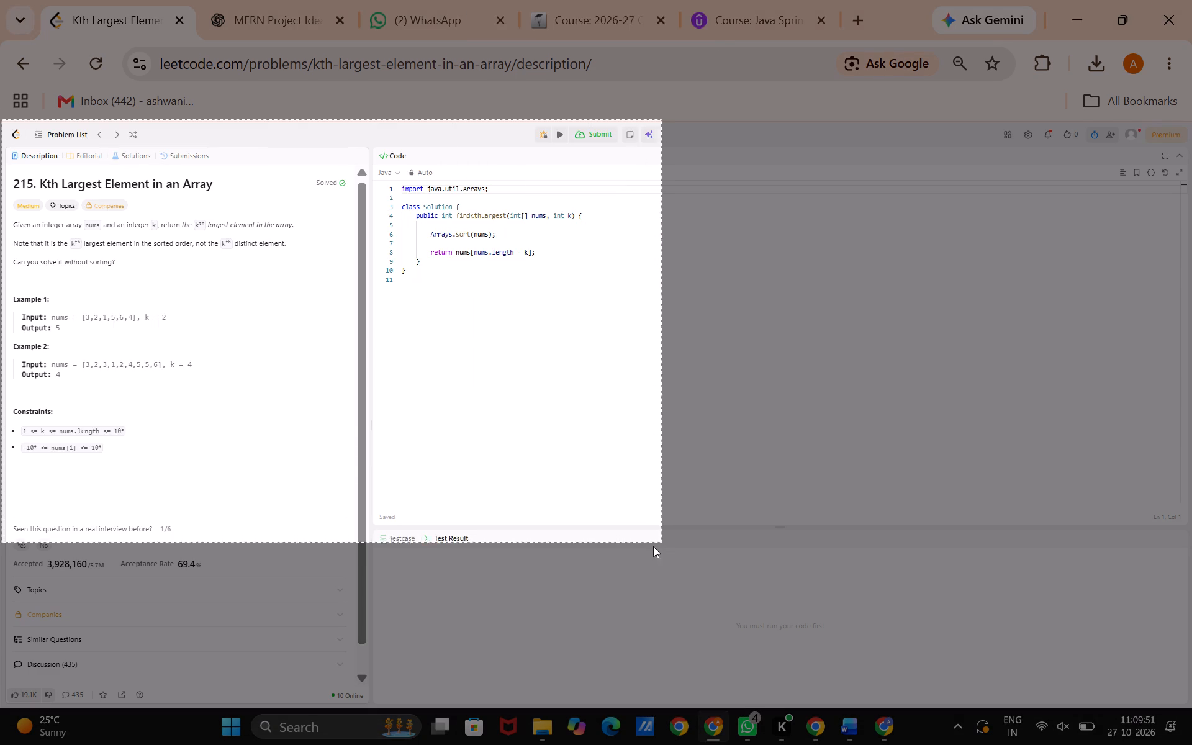
drag(653, 546, 623, 520)
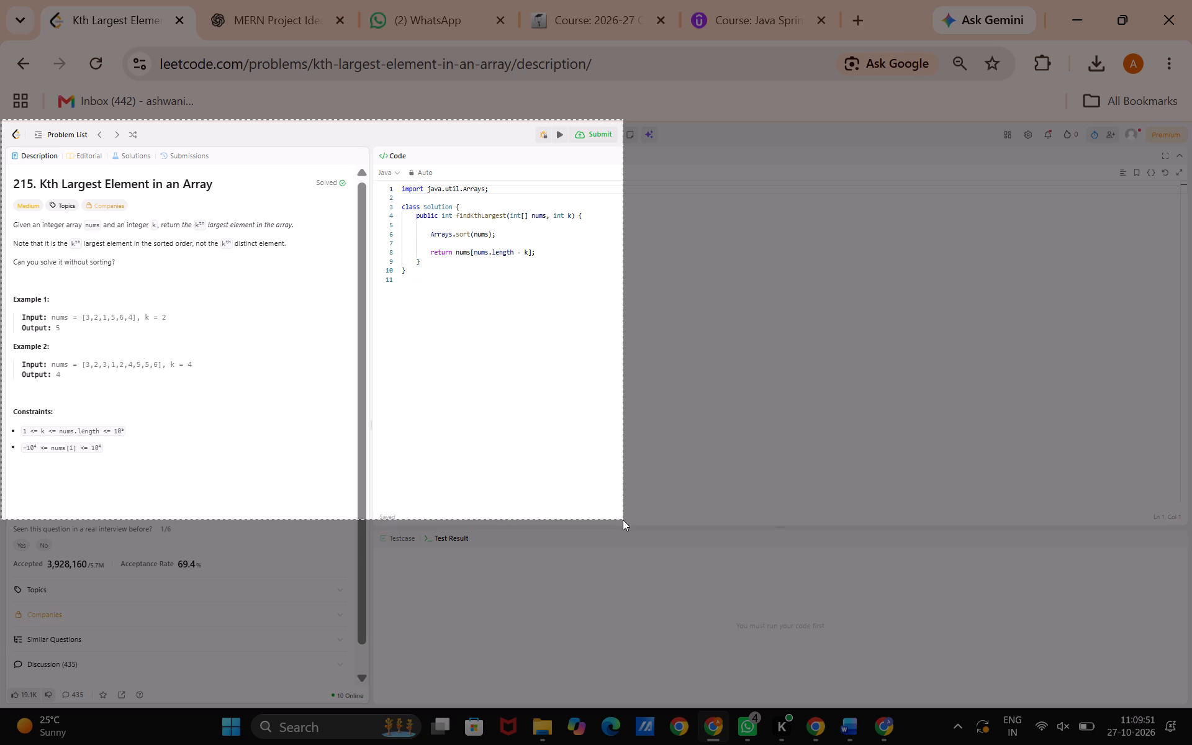
drag(623, 520, 623, 521)
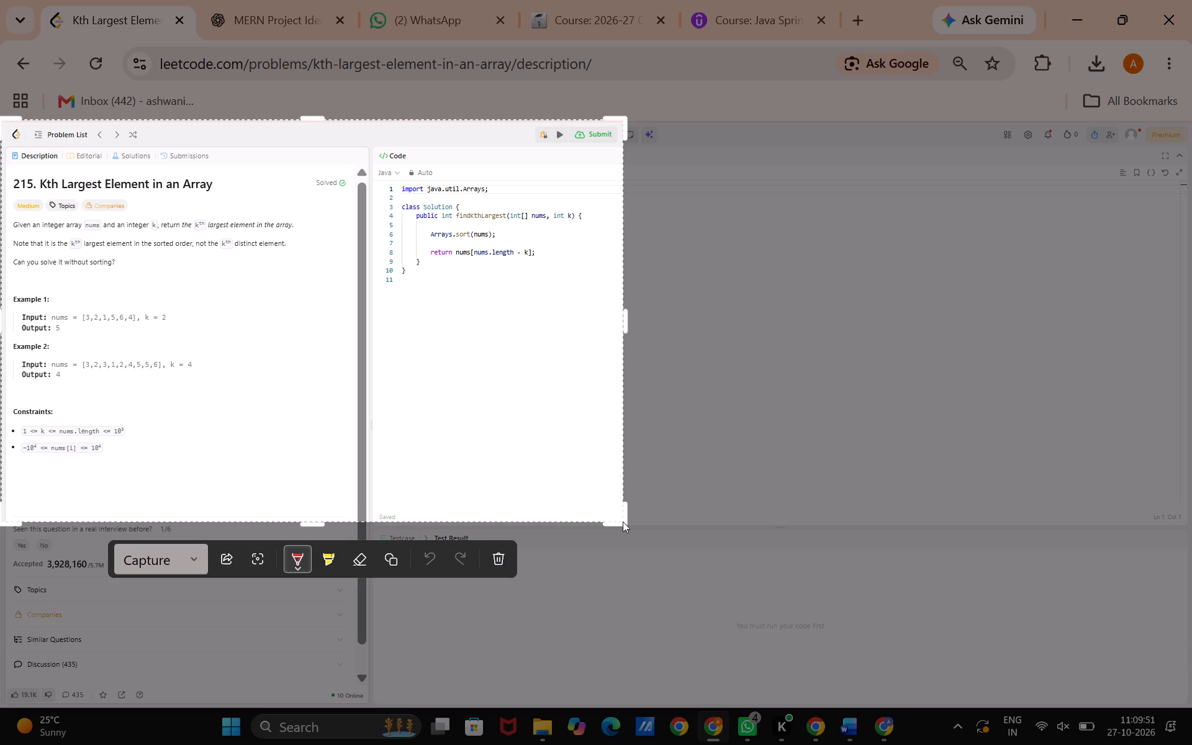
key(ctrl+c)
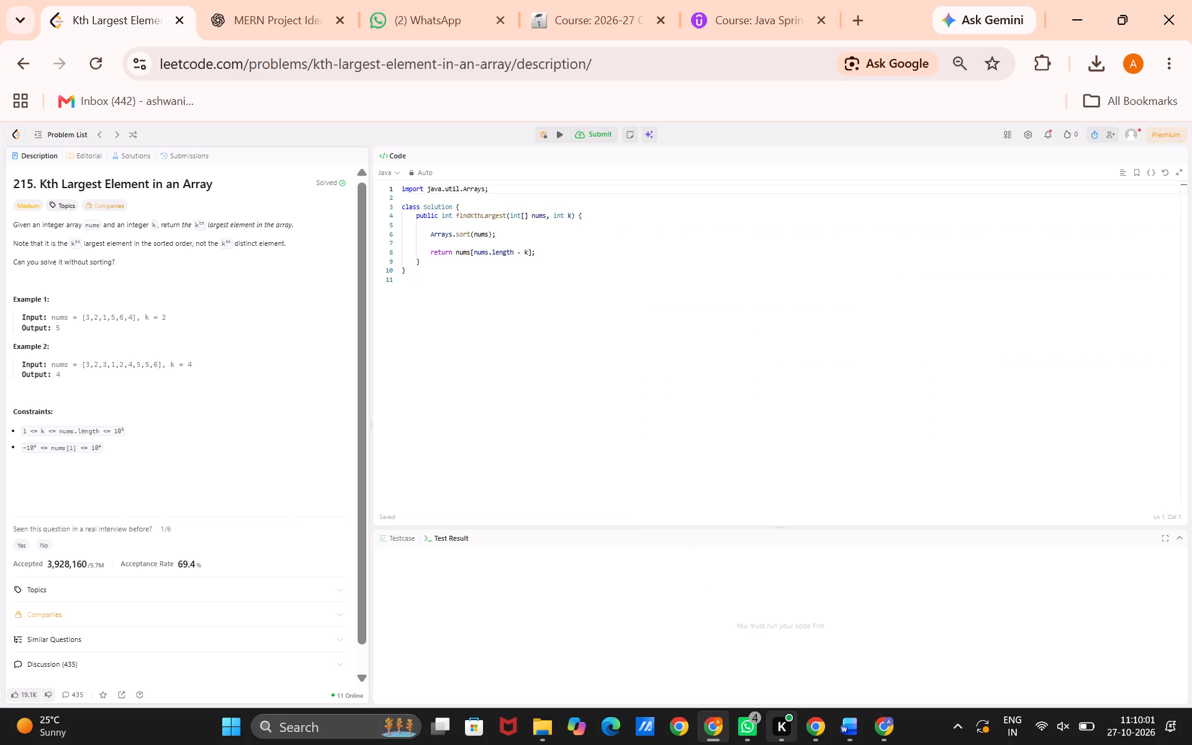
In the Word report, replace the dark Kth Largest Element in an Array screenshot with the copied capture.
click(842, 724)
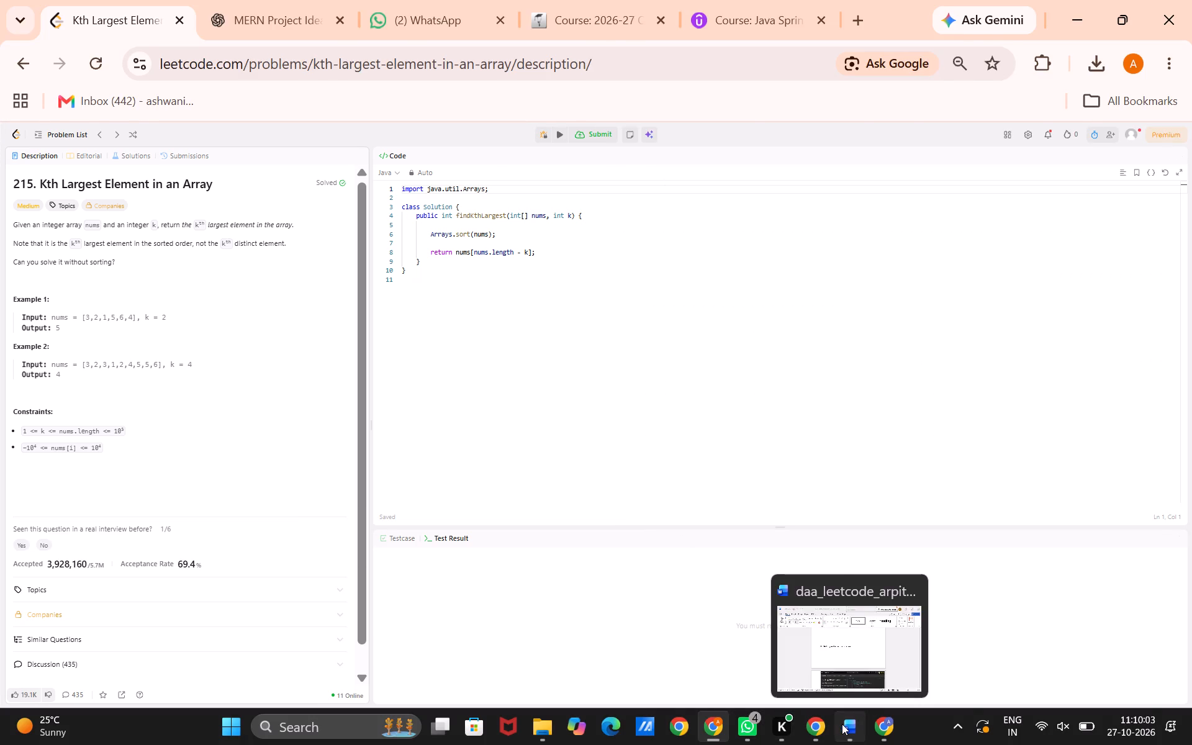
click(618, 591)
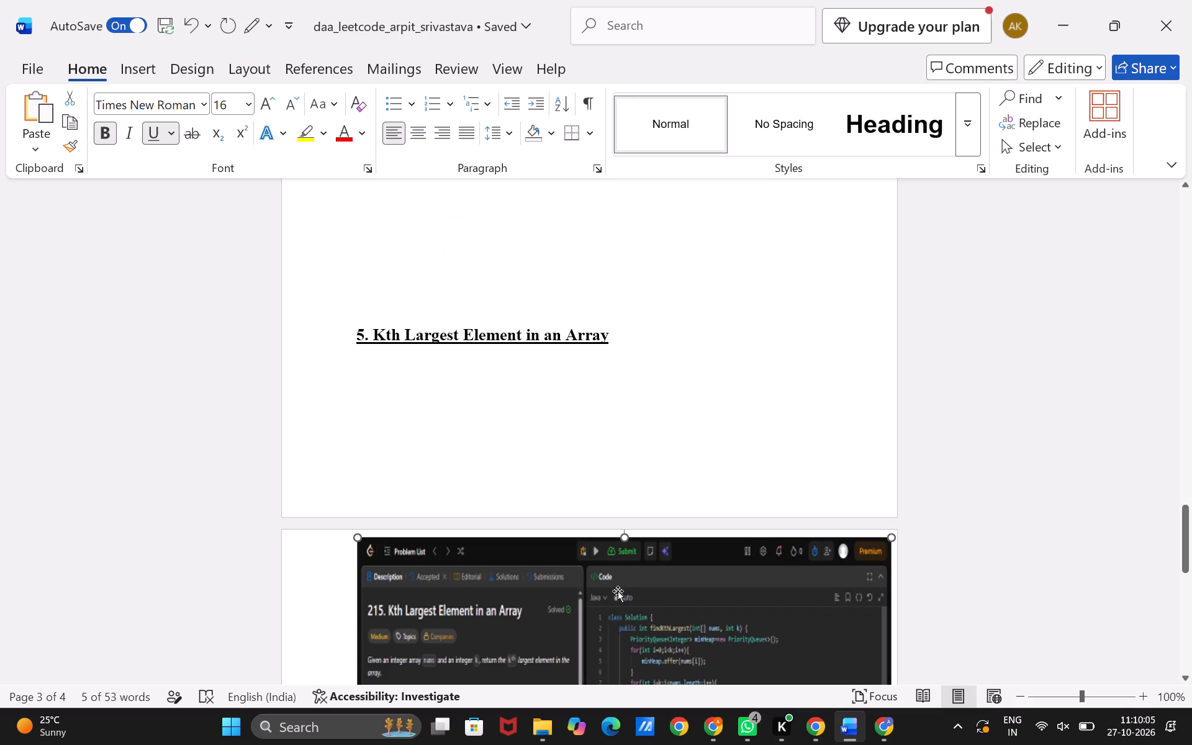
key(Delete)
key(ctrl+v)
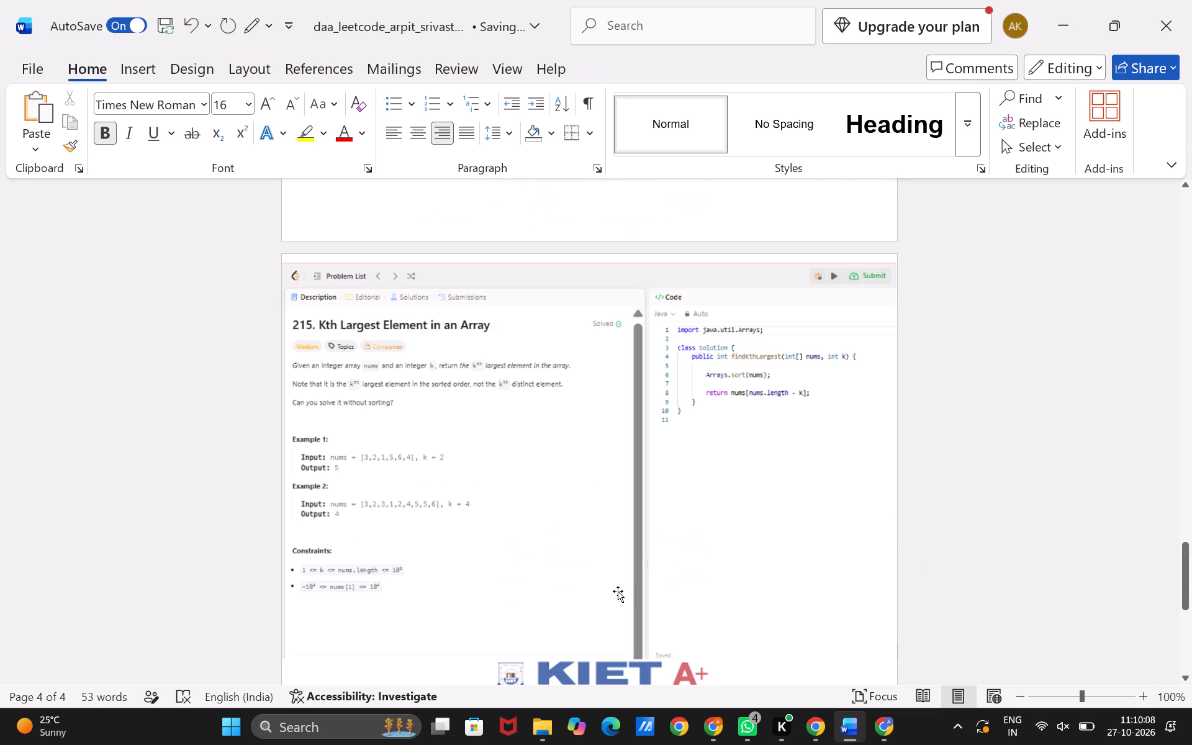
Delete the KIET logo picture below the problem 215 screenshot.
scroll(618, 591, down, 3)
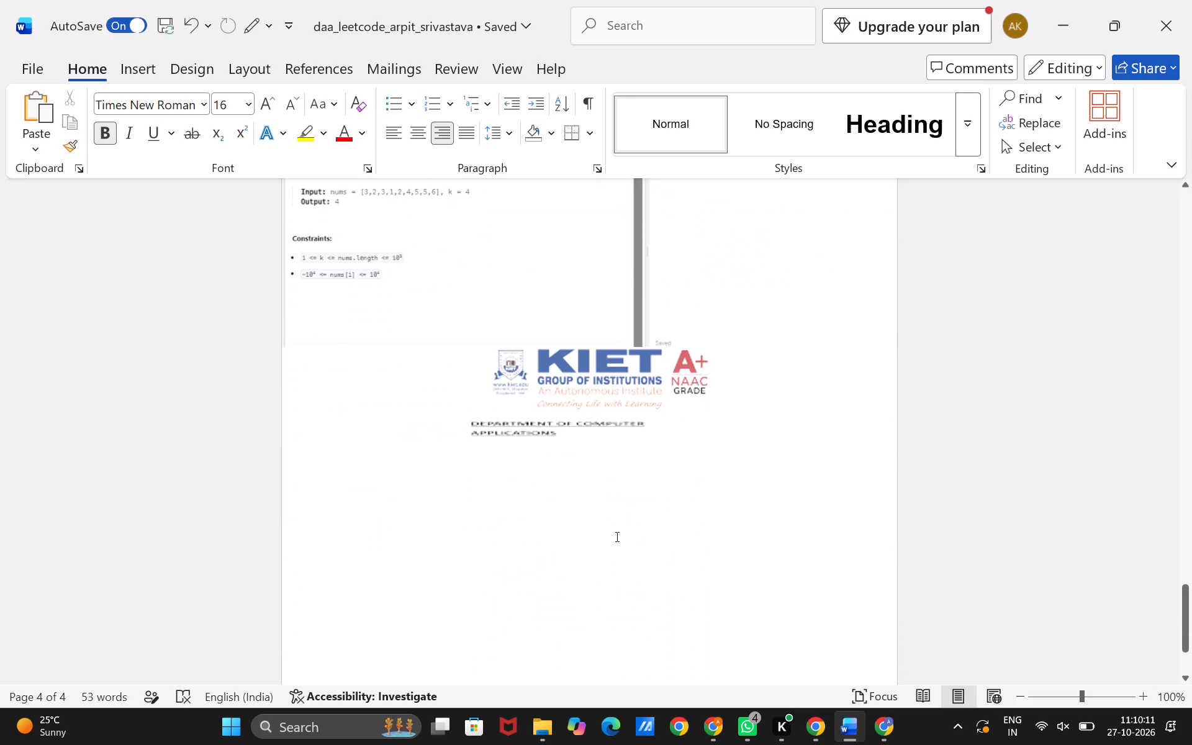
click(607, 425)
key(Delete)
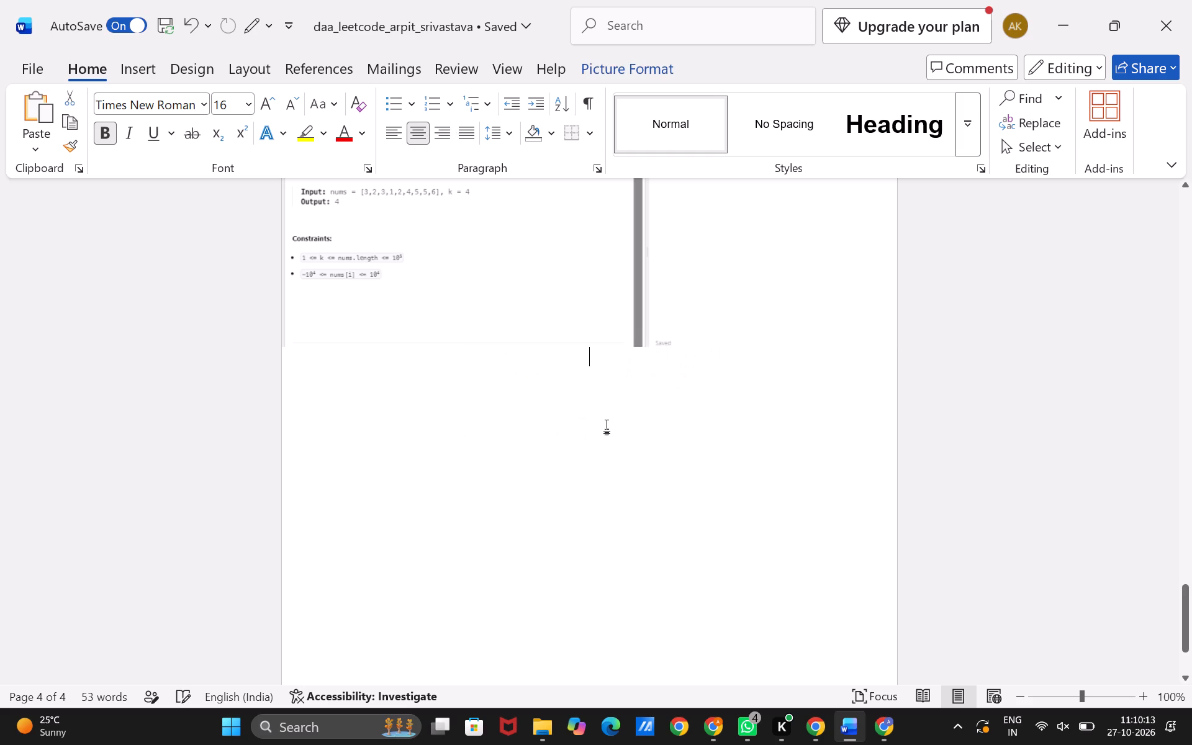
Insert two blank lines before the heading "5. Kth Largest Element in an Array" to move it onto its screenshot's page.
scroll(607, 425, up, 3)
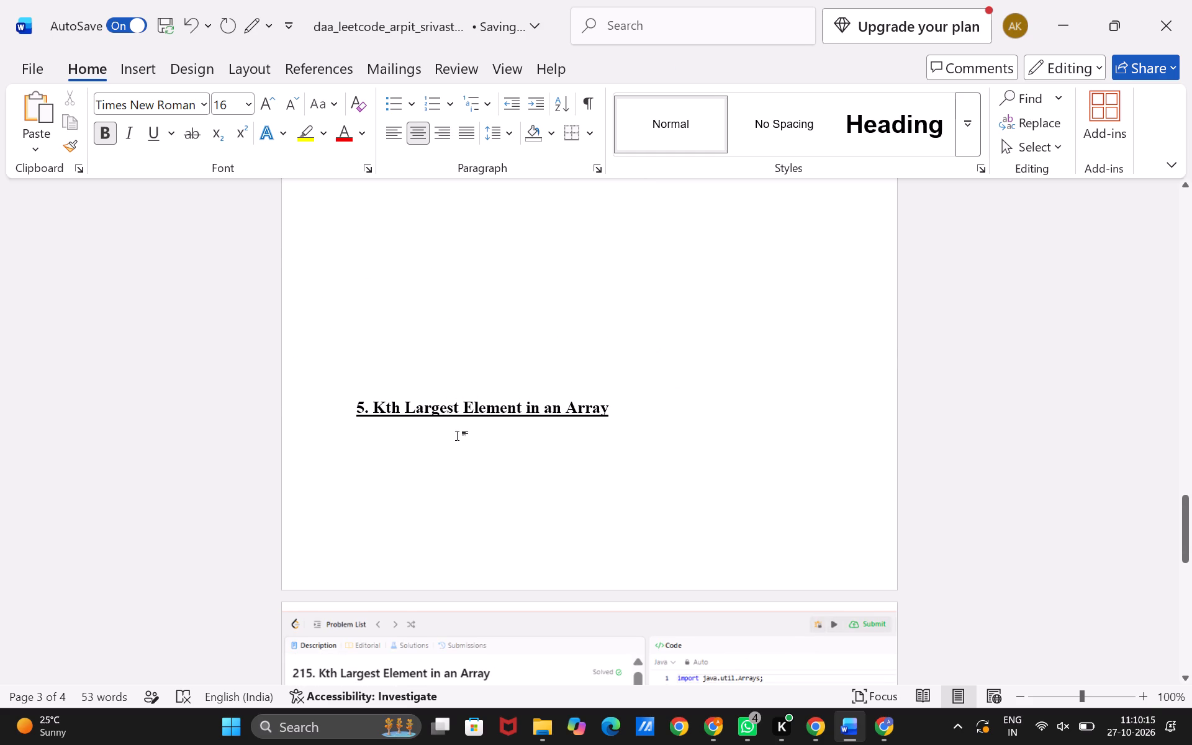
scroll(435, 481, down, 1)
click(329, 371)
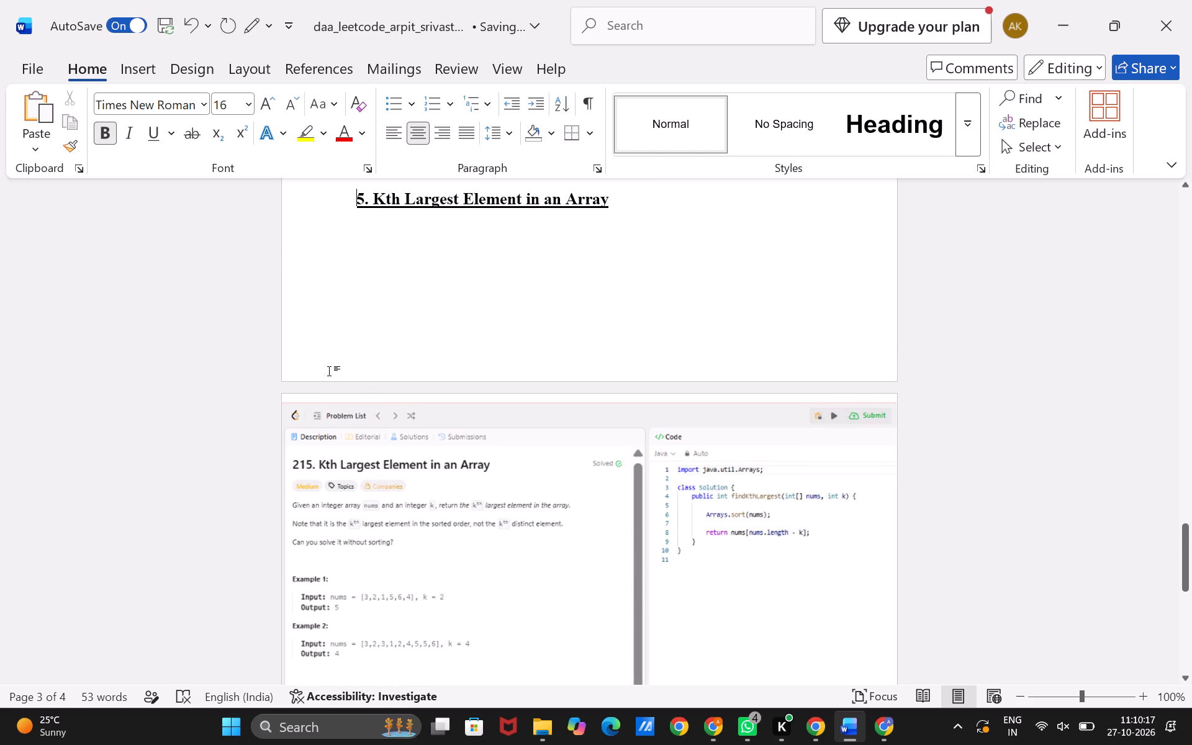
key(Return)
key(Return)
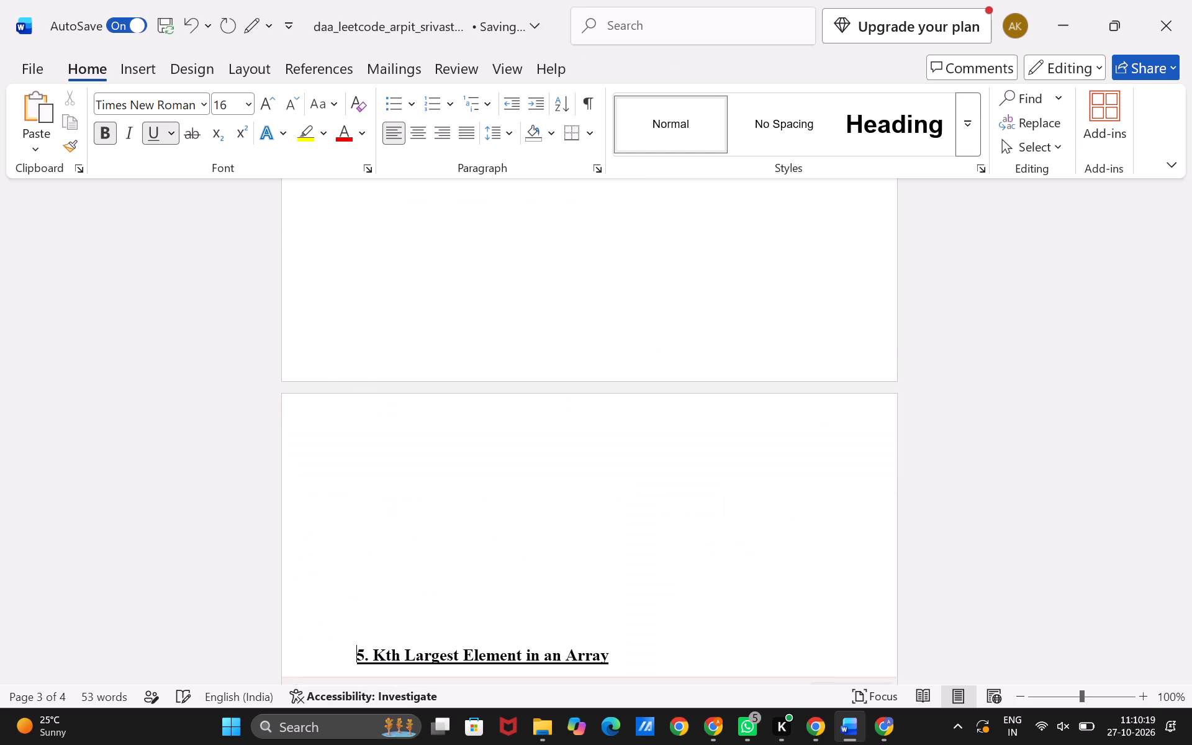
key(BackSpace)
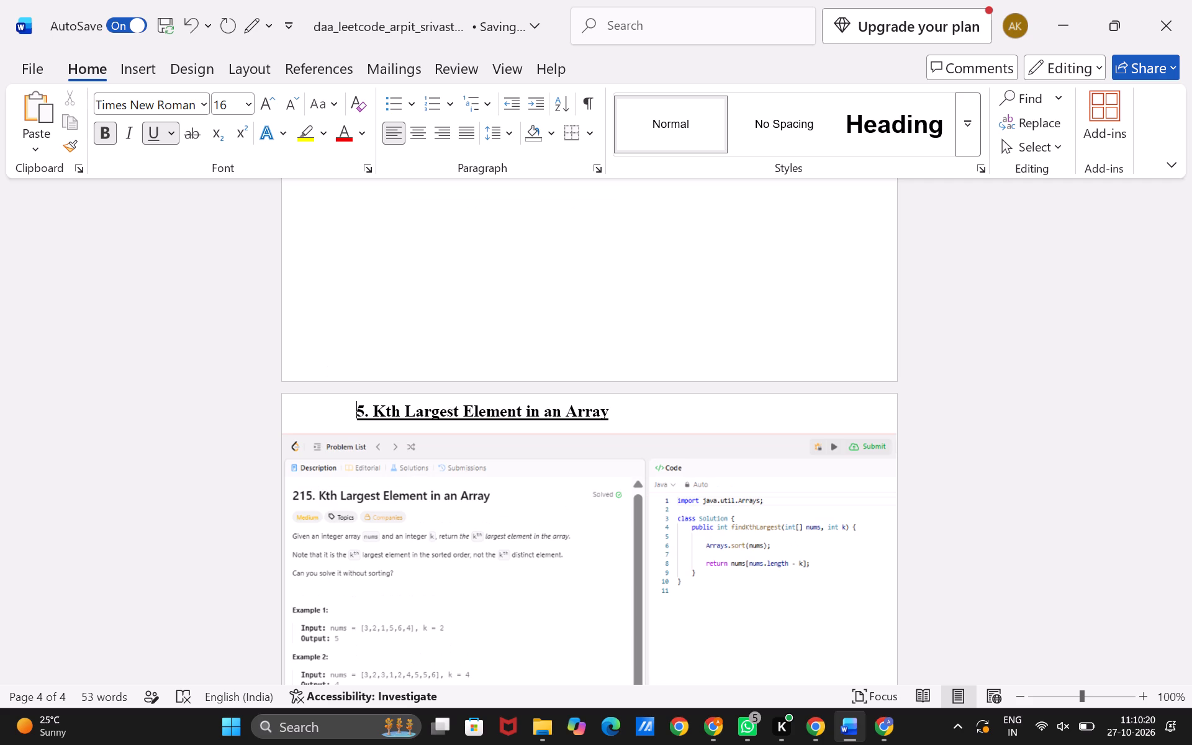
key(BackSpace)
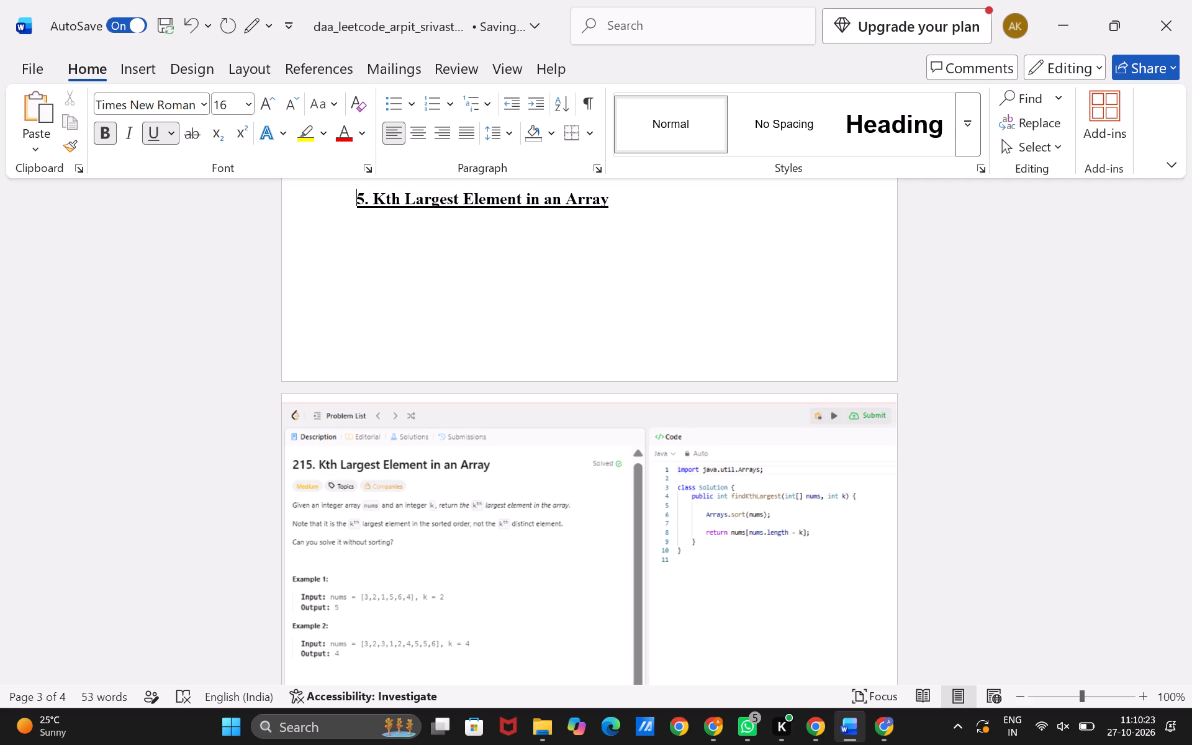
key(Return)
key(Return)
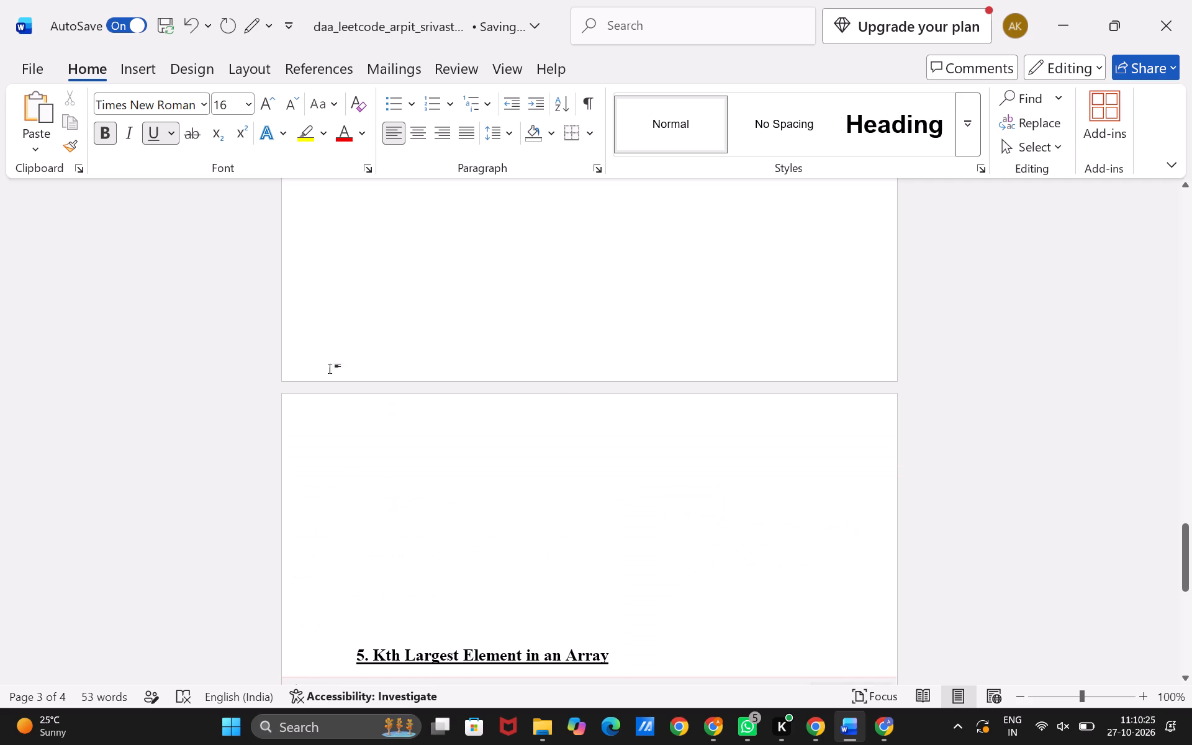
click(361, 422)
Insert three blank lines before the heading "4. Time Based Key-Value Store" to move it onto its screenshot's page.
scroll(513, 294, up, 4)
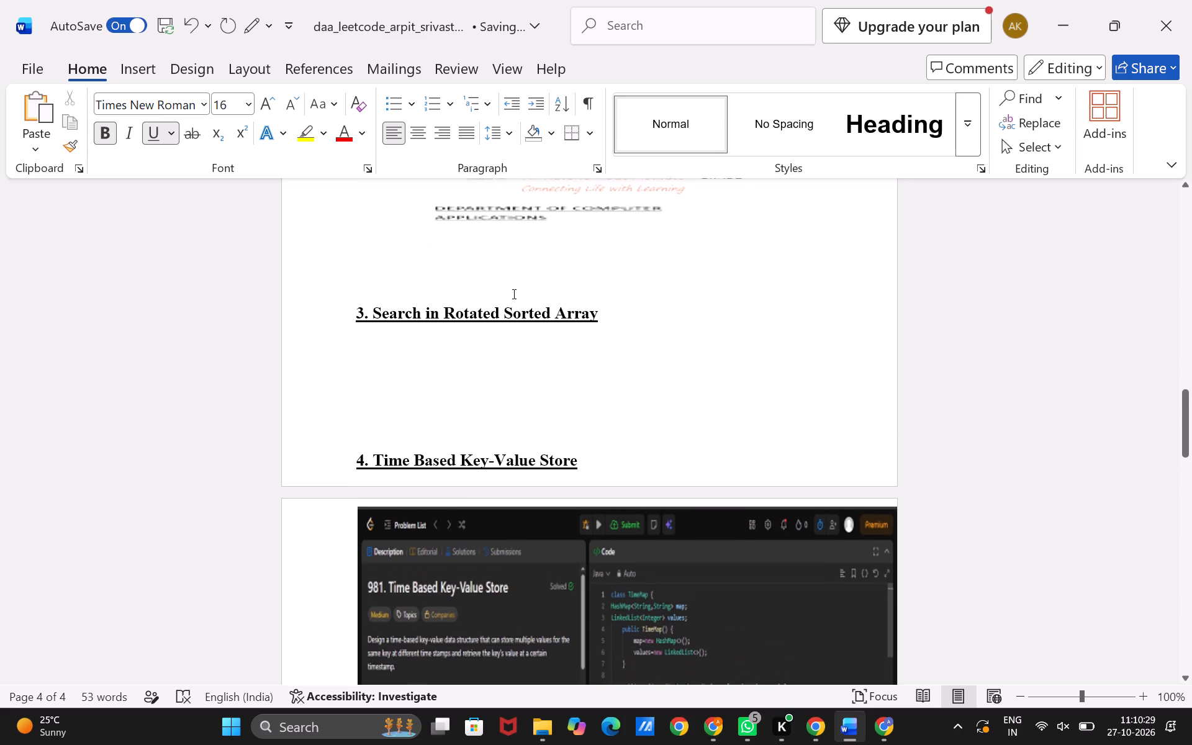
scroll(513, 294, up, 2)
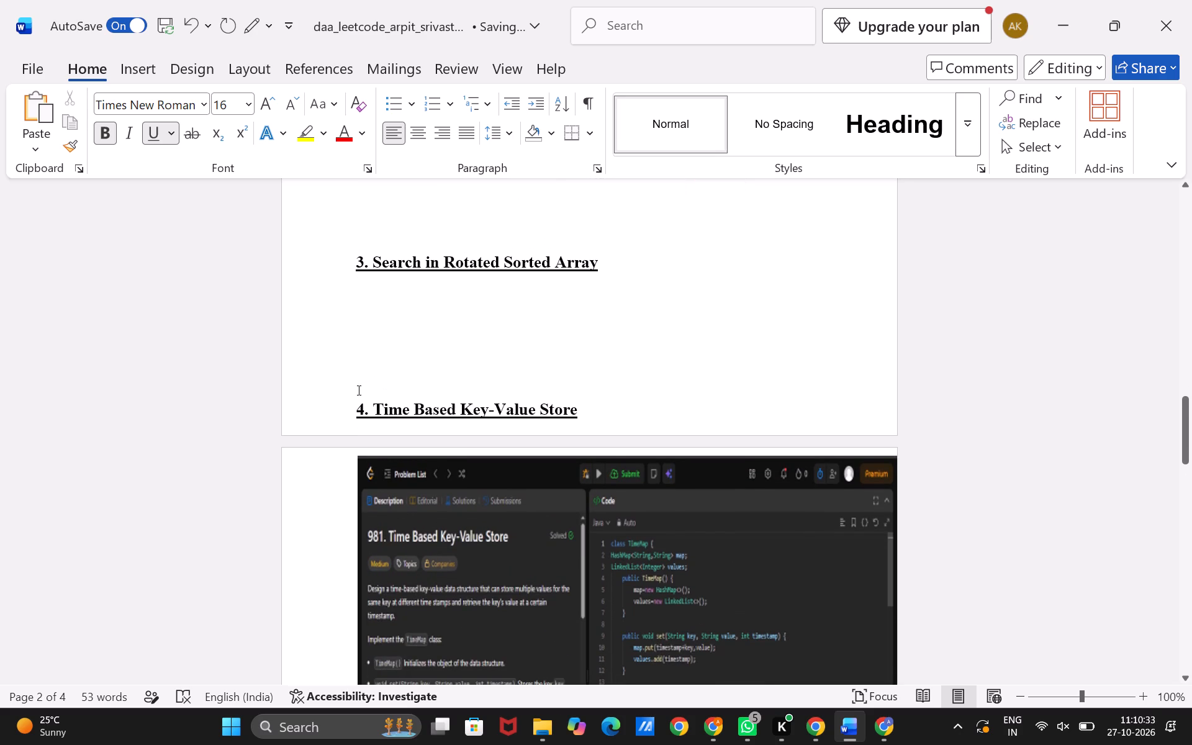
click(358, 390)
key(Return)
key(Return)
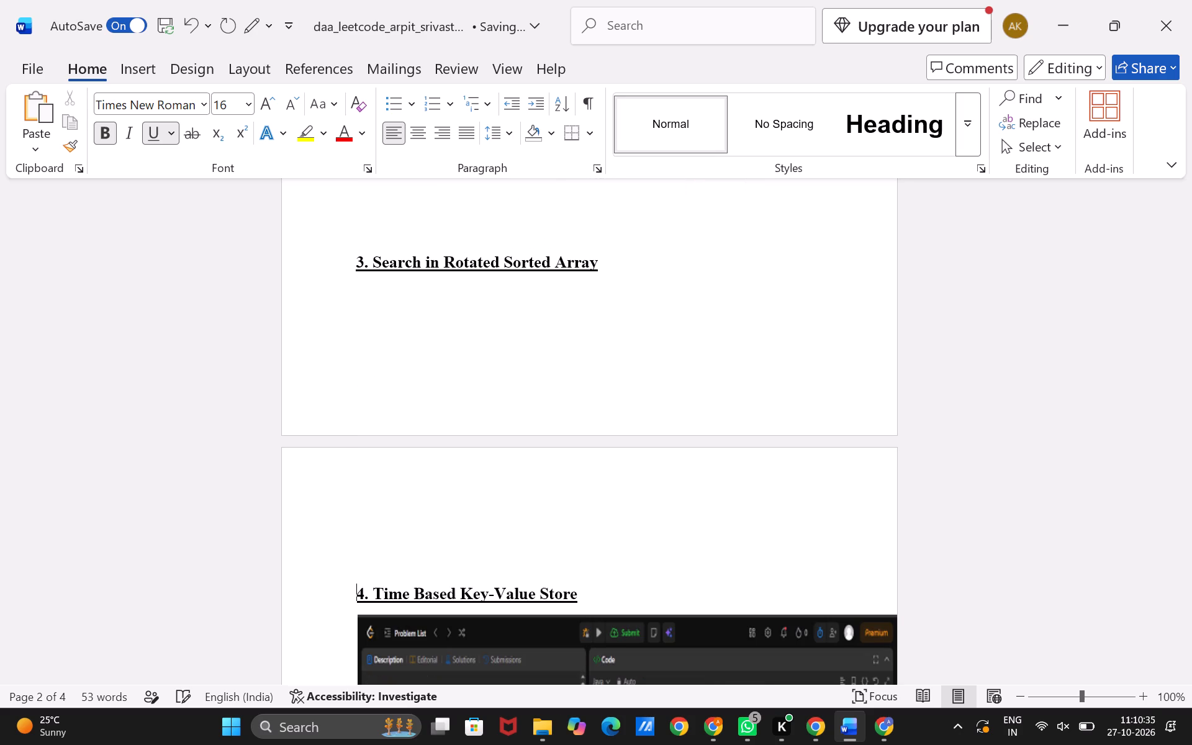
key(Return)
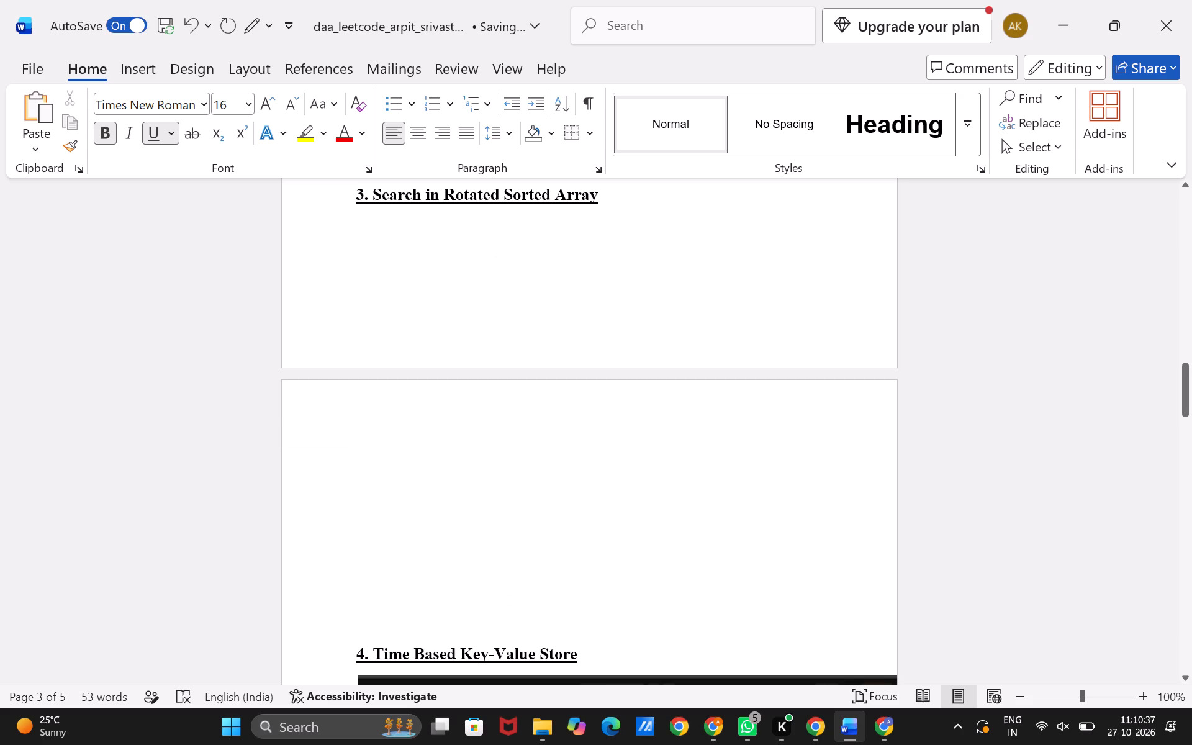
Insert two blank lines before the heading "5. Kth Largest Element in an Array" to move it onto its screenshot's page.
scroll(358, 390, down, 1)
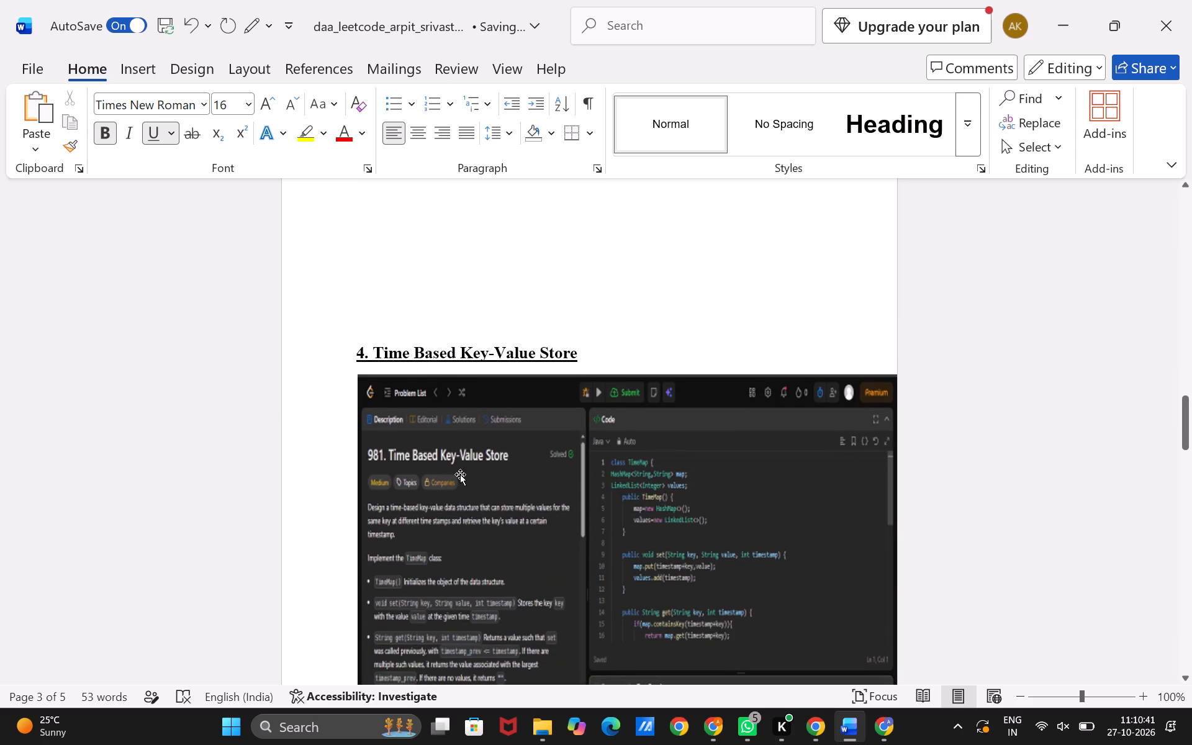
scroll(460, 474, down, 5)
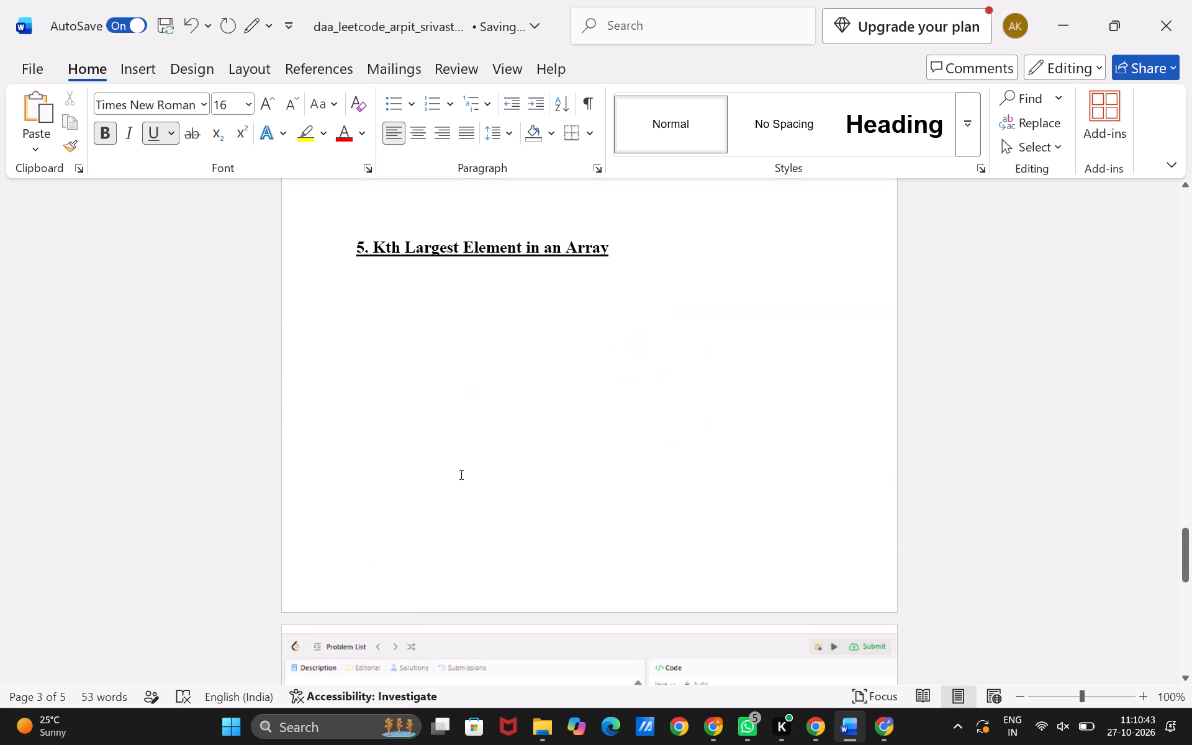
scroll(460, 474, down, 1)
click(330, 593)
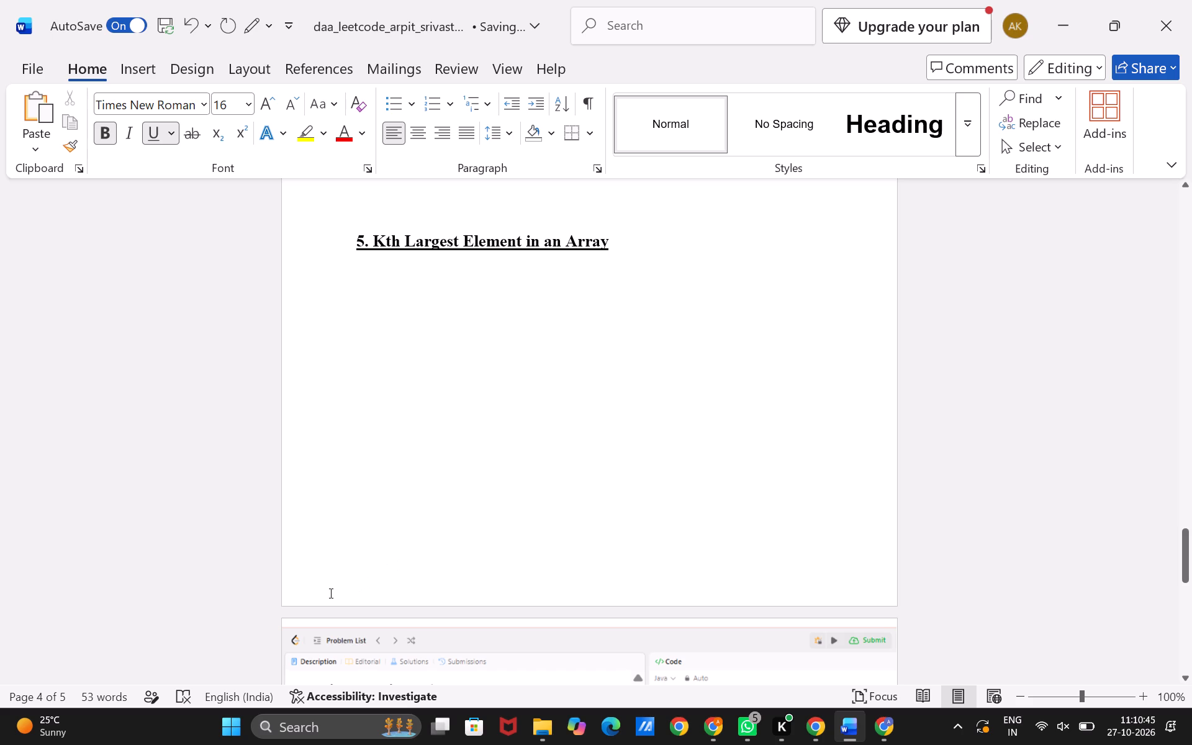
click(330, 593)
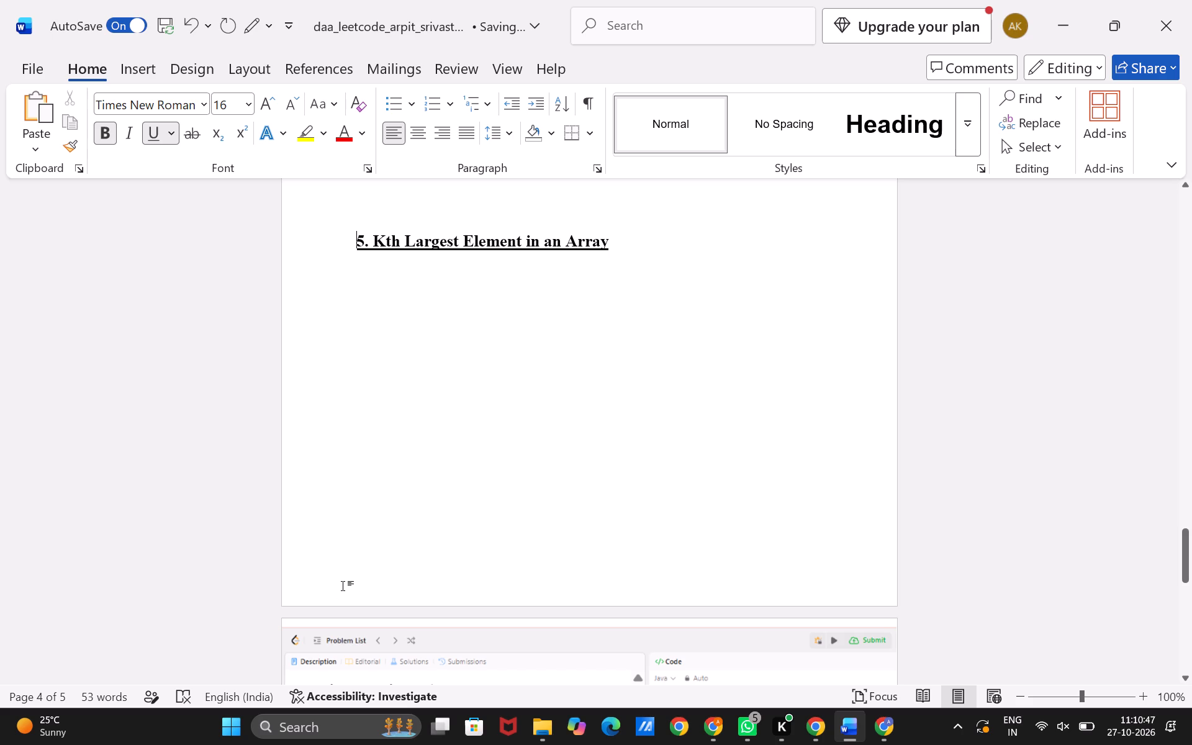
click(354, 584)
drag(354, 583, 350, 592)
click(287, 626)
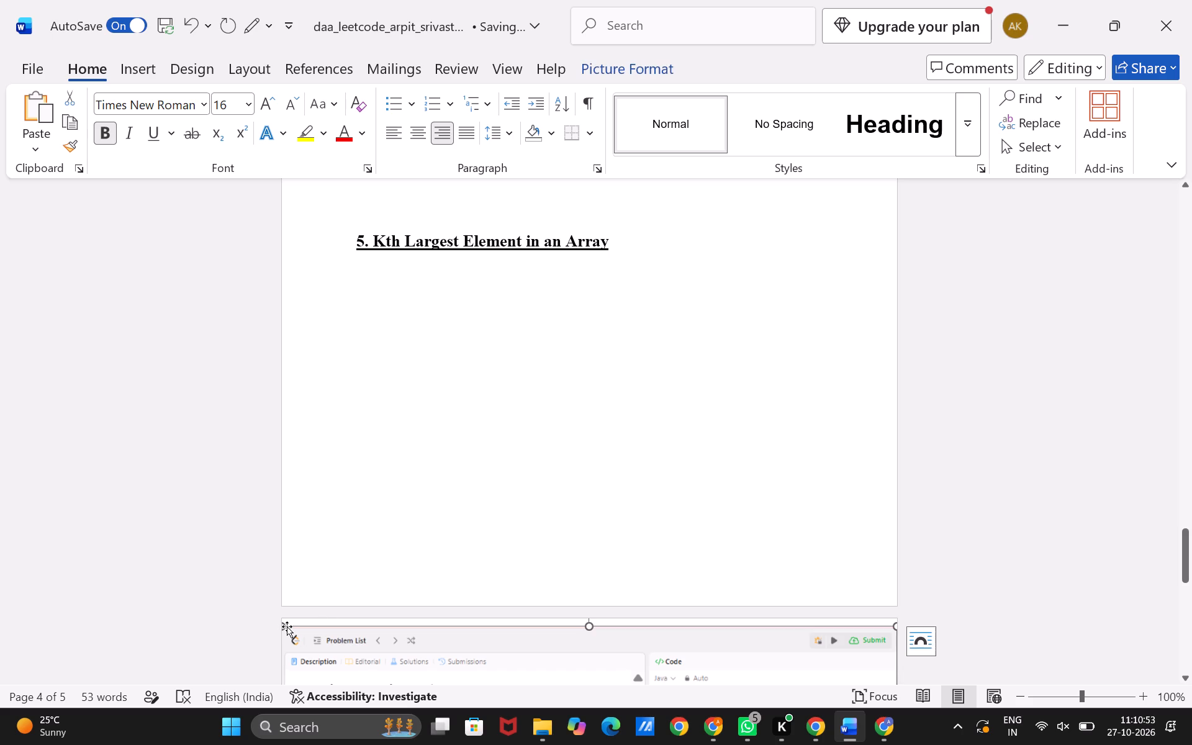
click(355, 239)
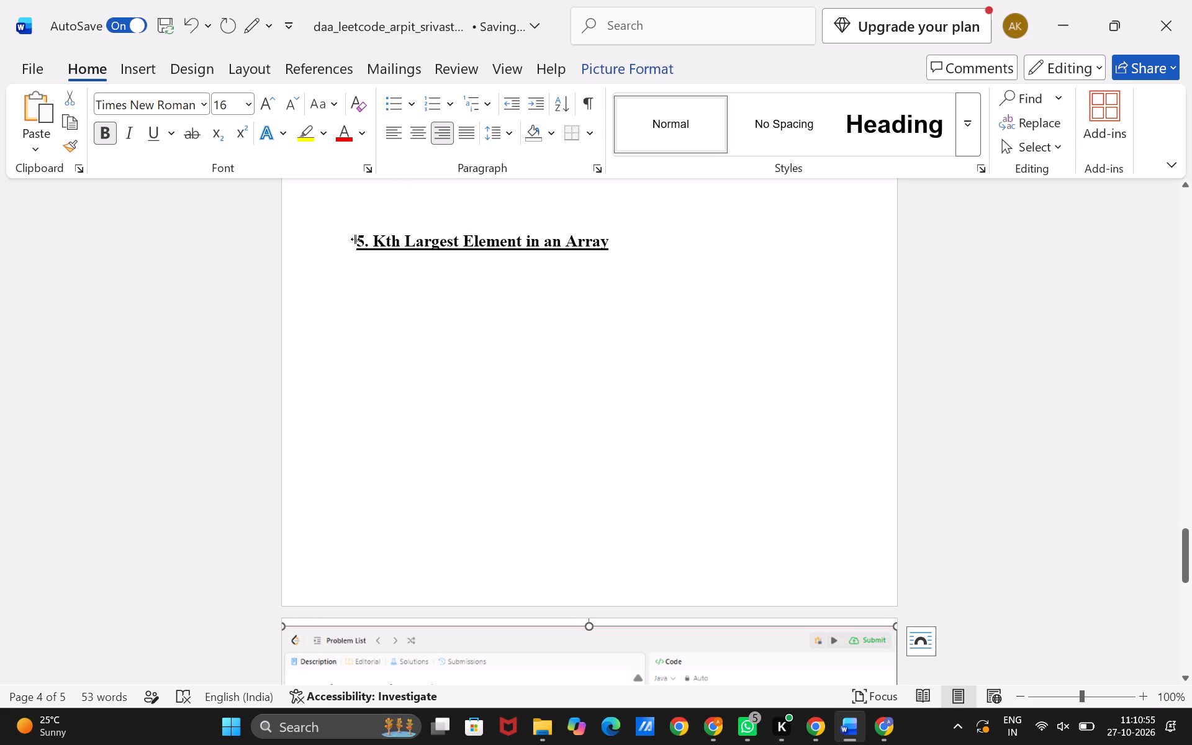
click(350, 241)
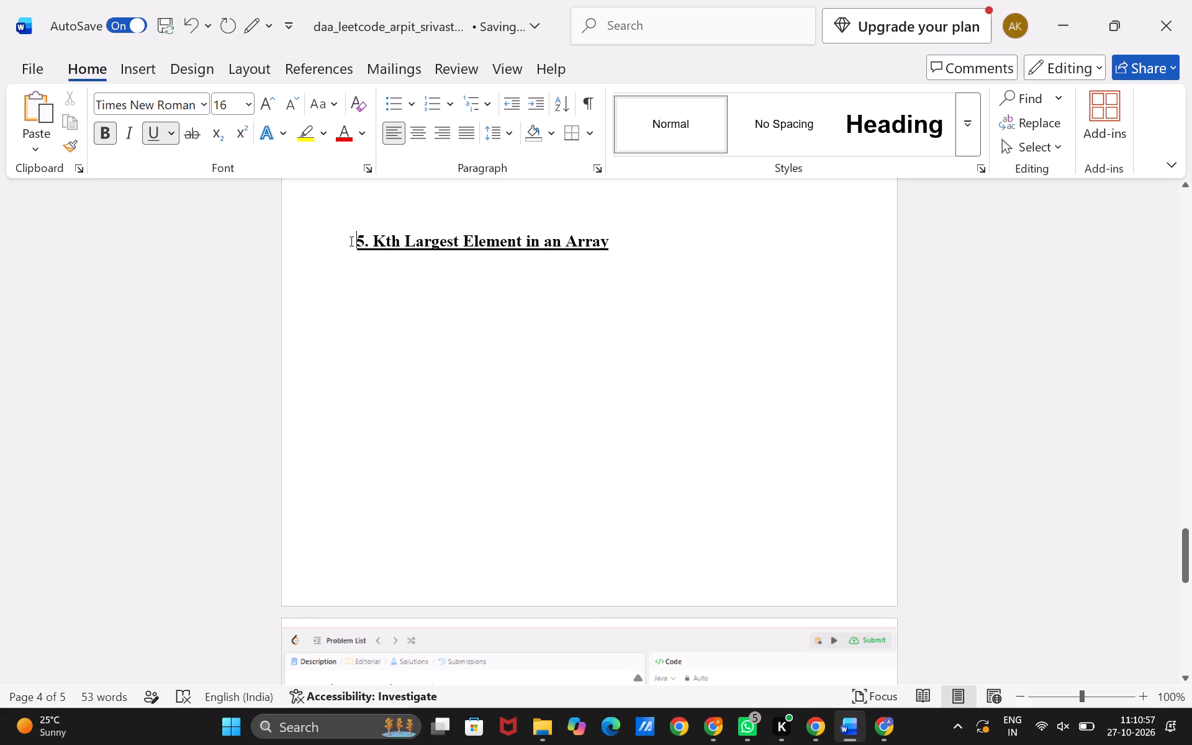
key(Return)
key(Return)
Delete three blank lines before the heading "5. Kth Largest Element in an Array".
scroll(350, 241, down, 1)
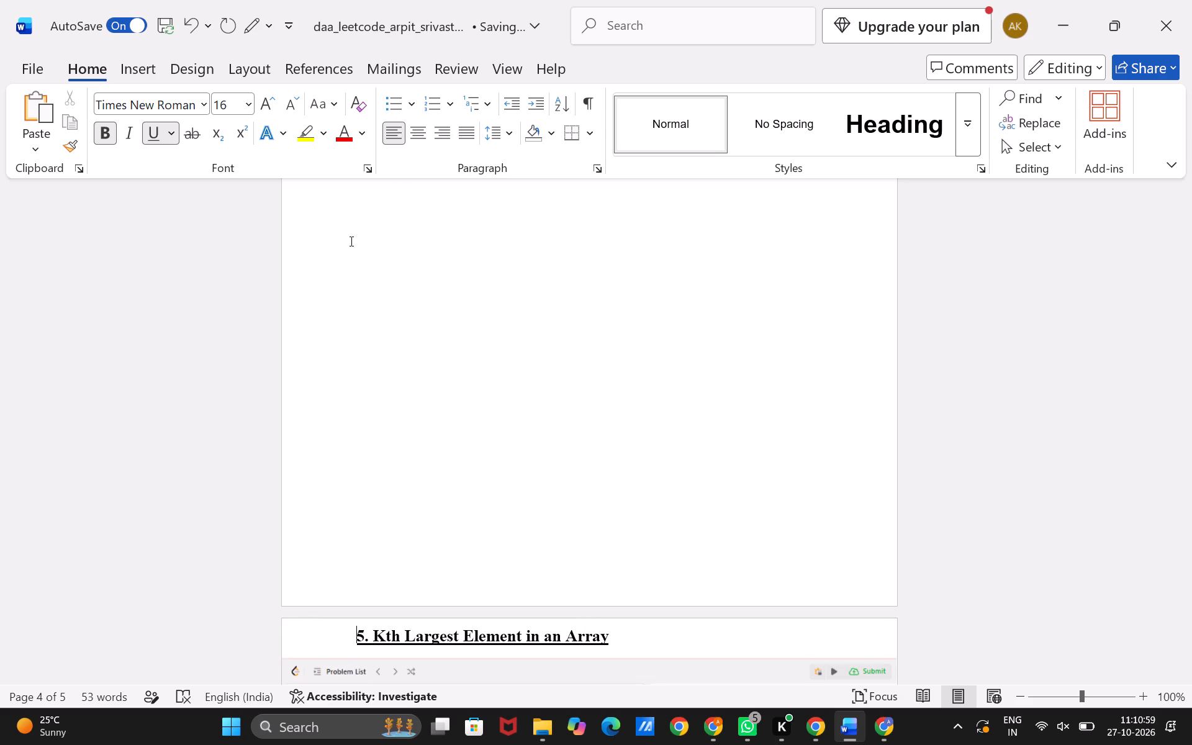
scroll(350, 241, down, 1)
scroll(444, 374, down, 1)
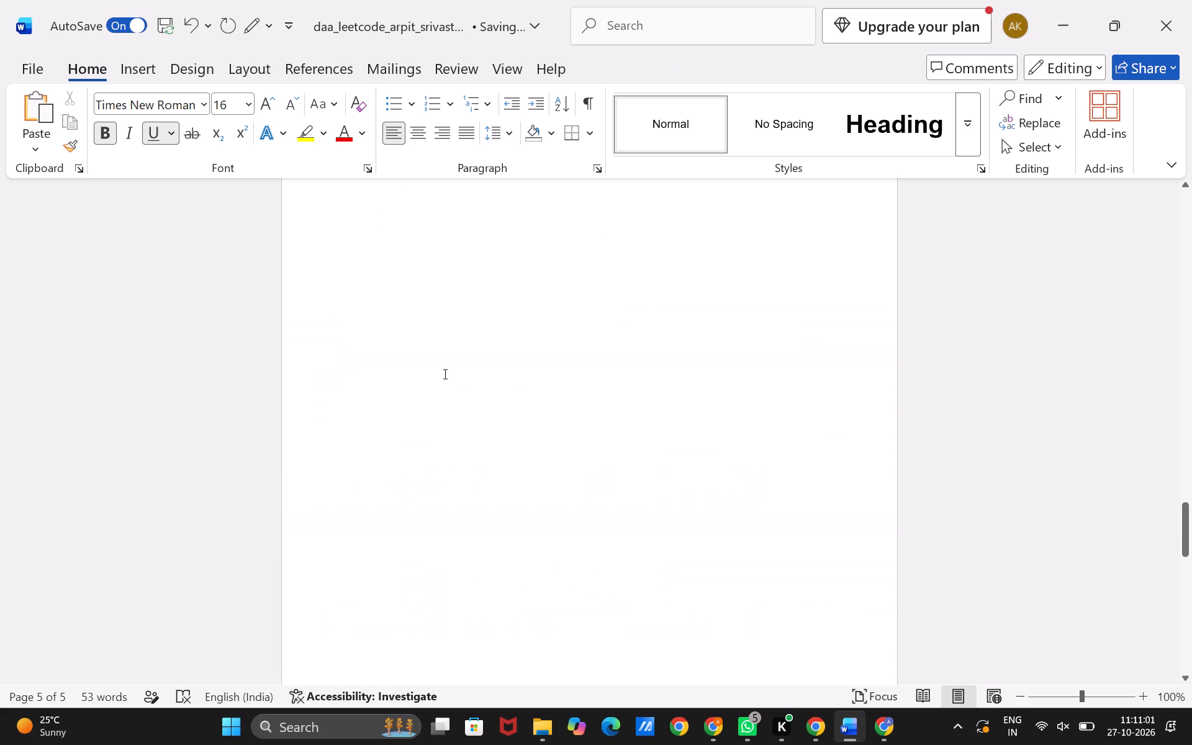
scroll(444, 374, down, 1)
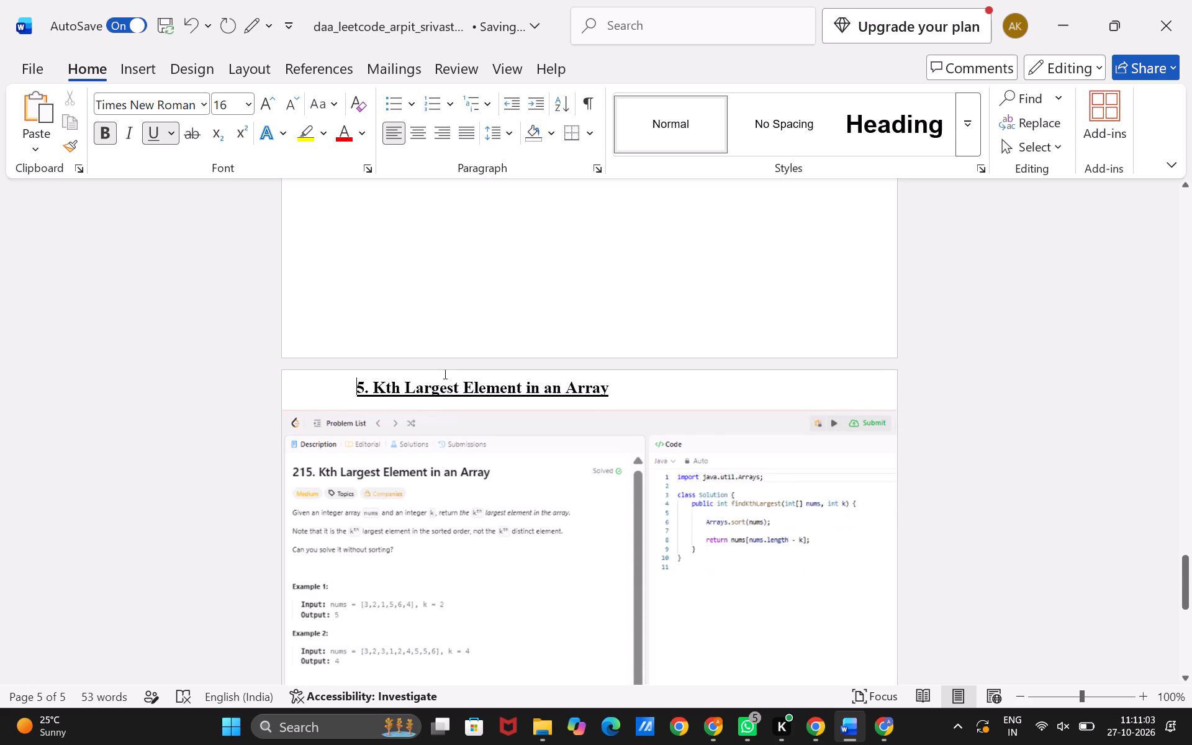
key(BackSpace)
key(BackSpace)
key(BackSpace)
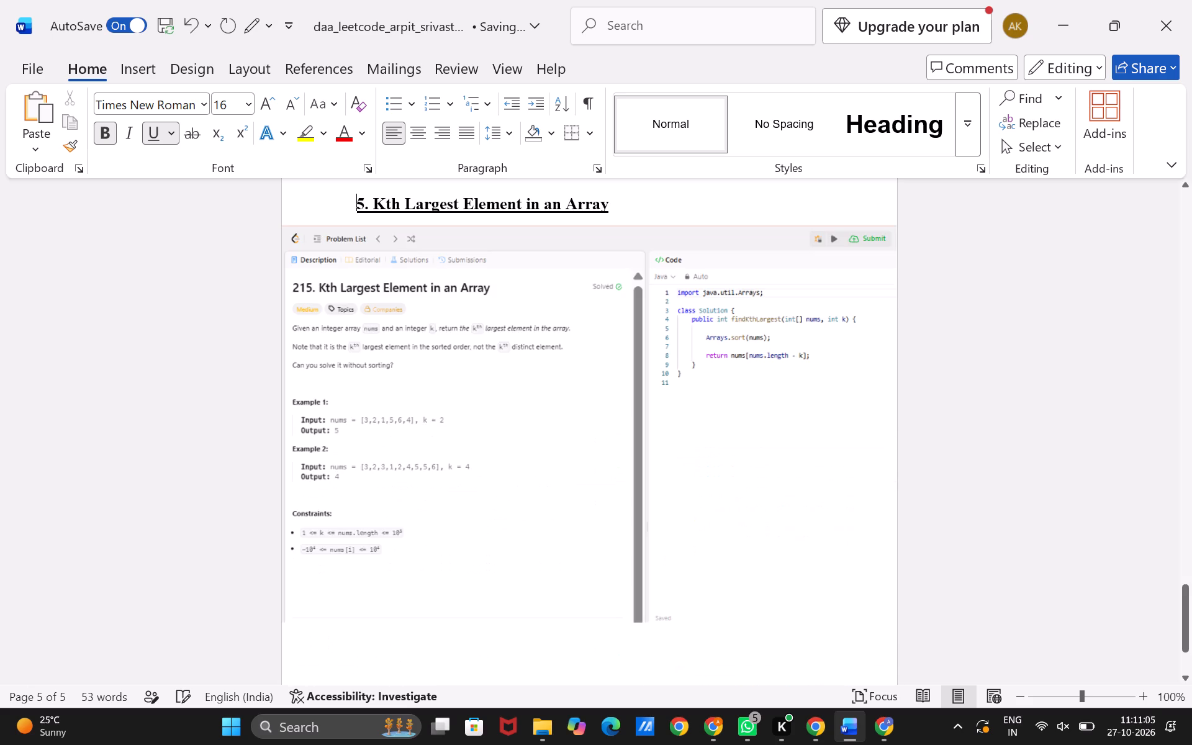
Review the report's sections 2 to 5, checking their screenshots and heading placement.
scroll(444, 374, up, 2)
scroll(449, 554, up, 4)
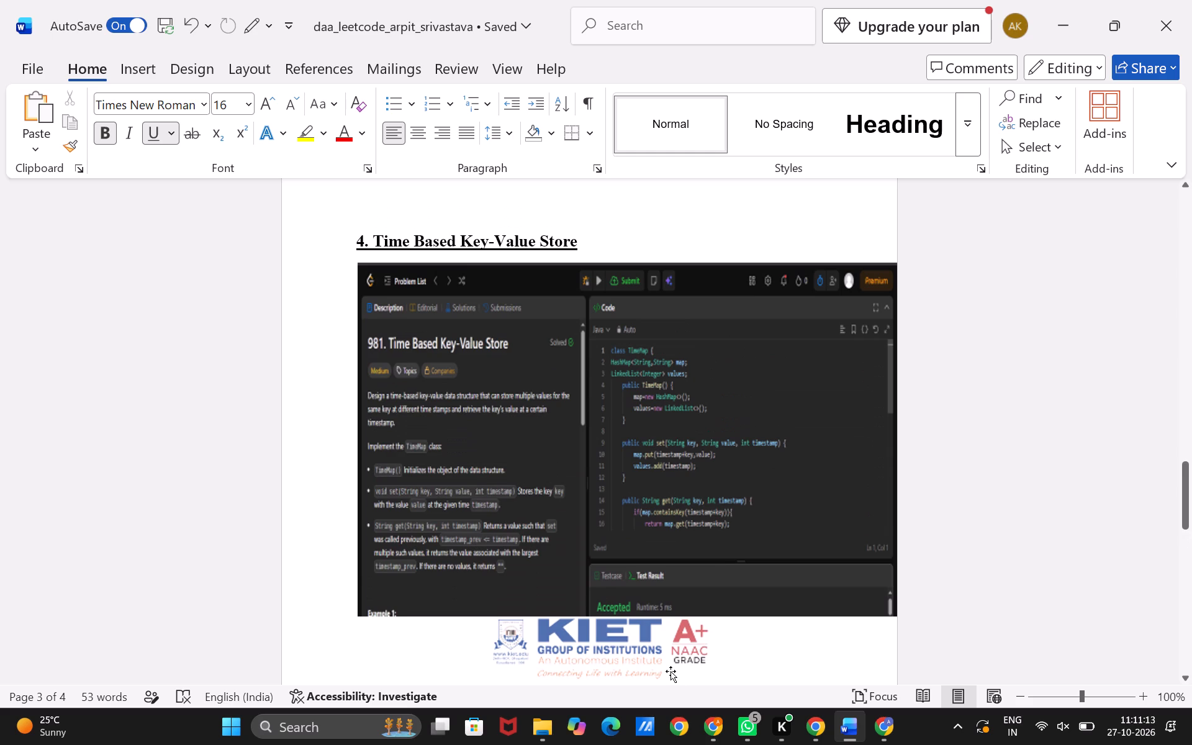
scroll(721, 539, up, 2)
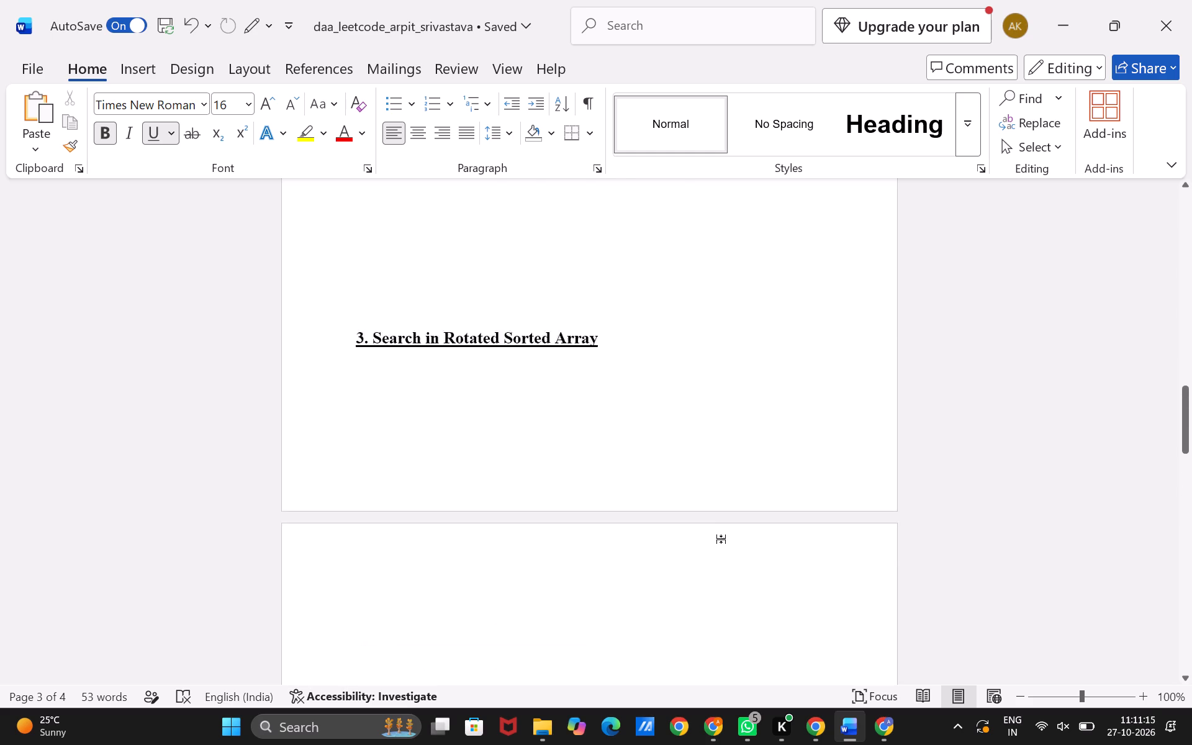
scroll(721, 539, up, 2)
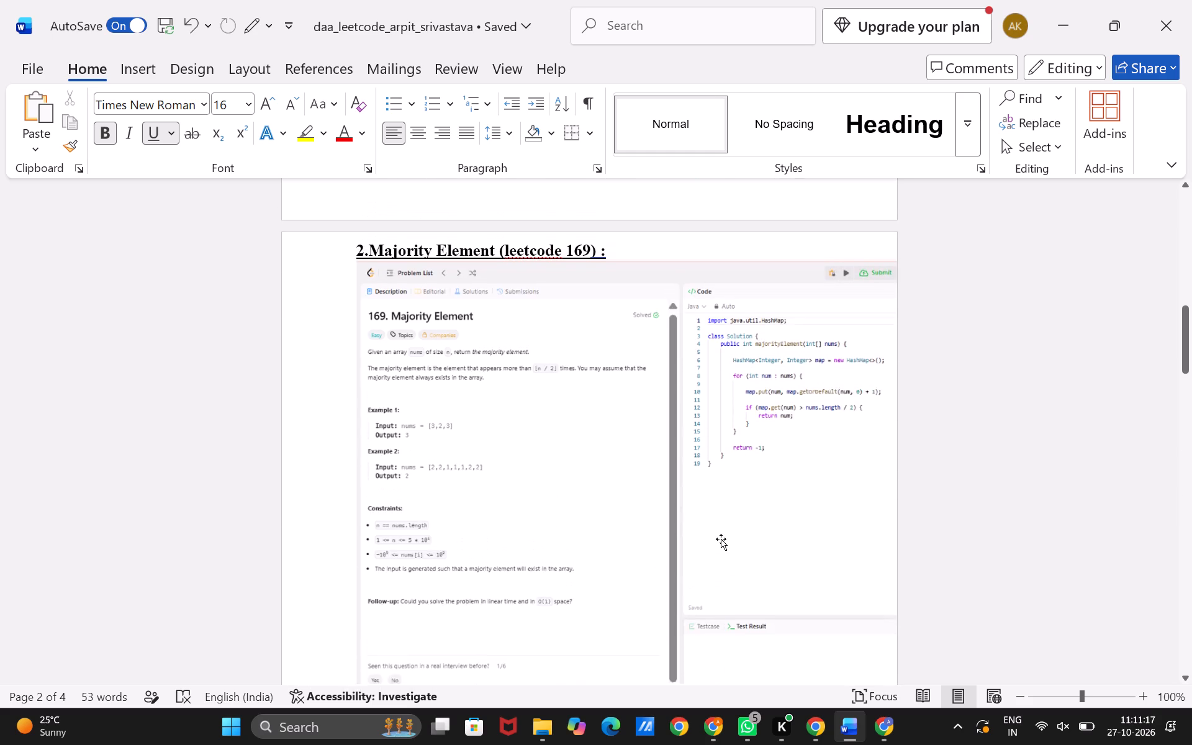
scroll(721, 539, up, 1)
scroll(721, 539, left, 1)
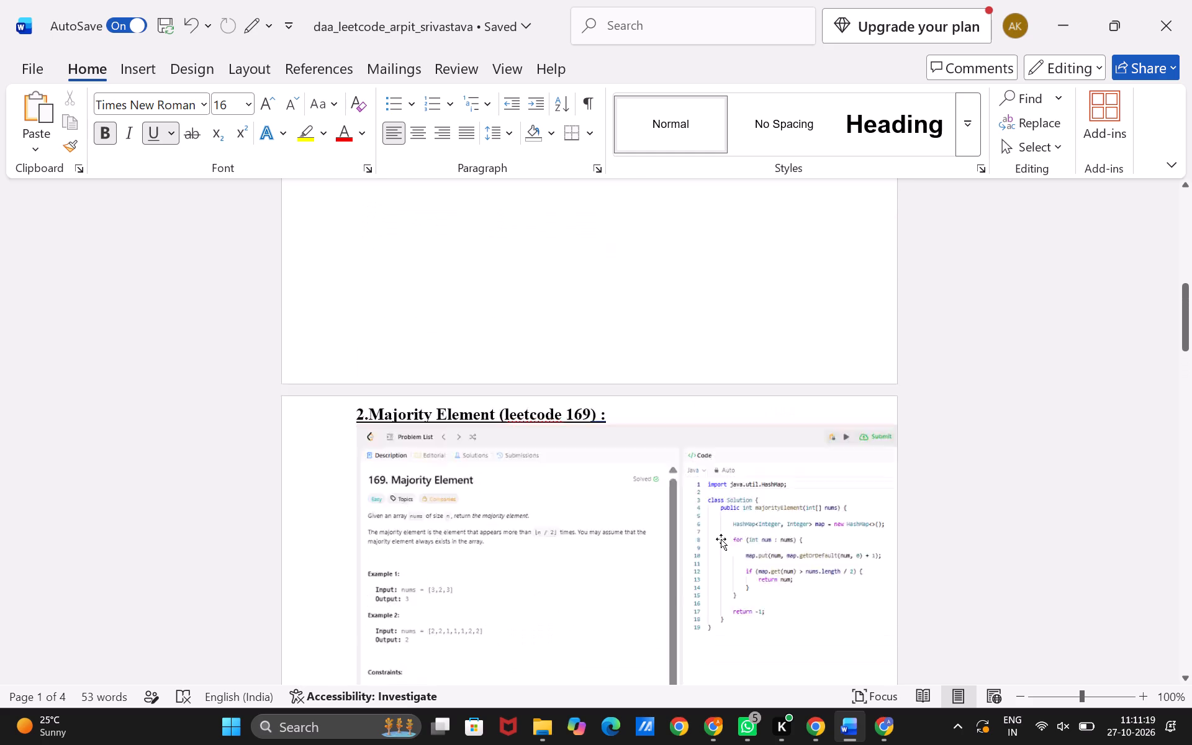
scroll(721, 539, left, 1)
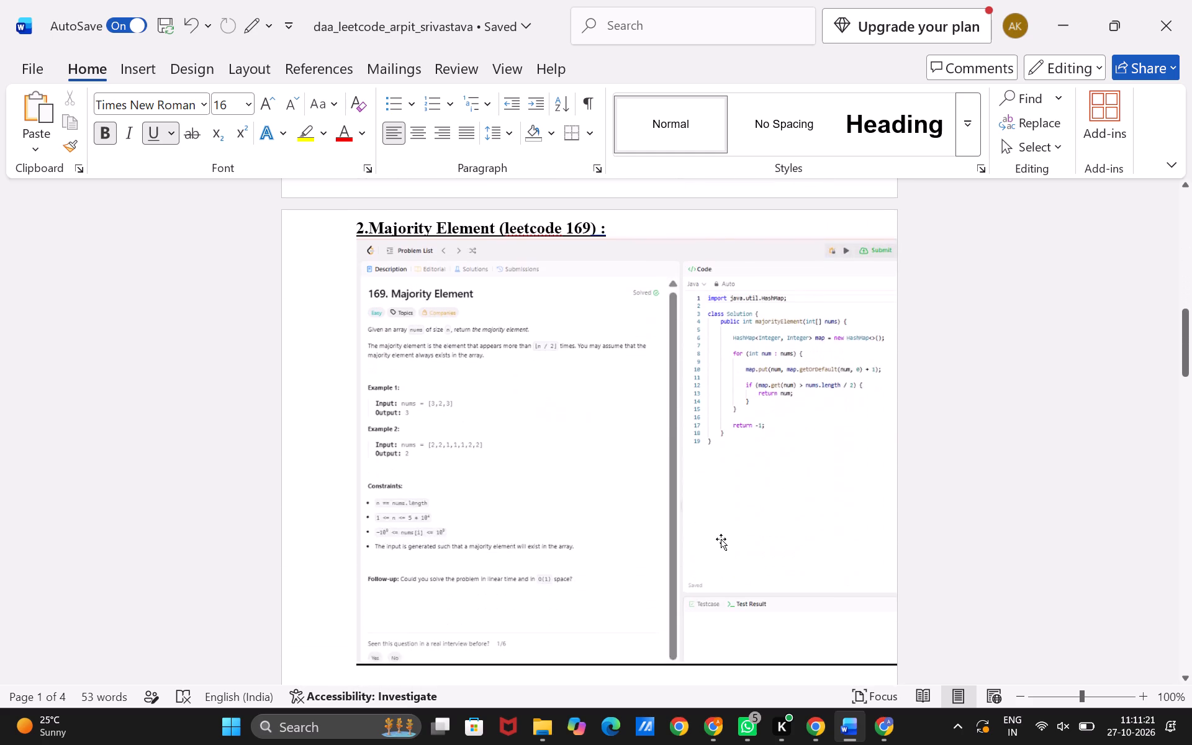
scroll(721, 539, down, 5)
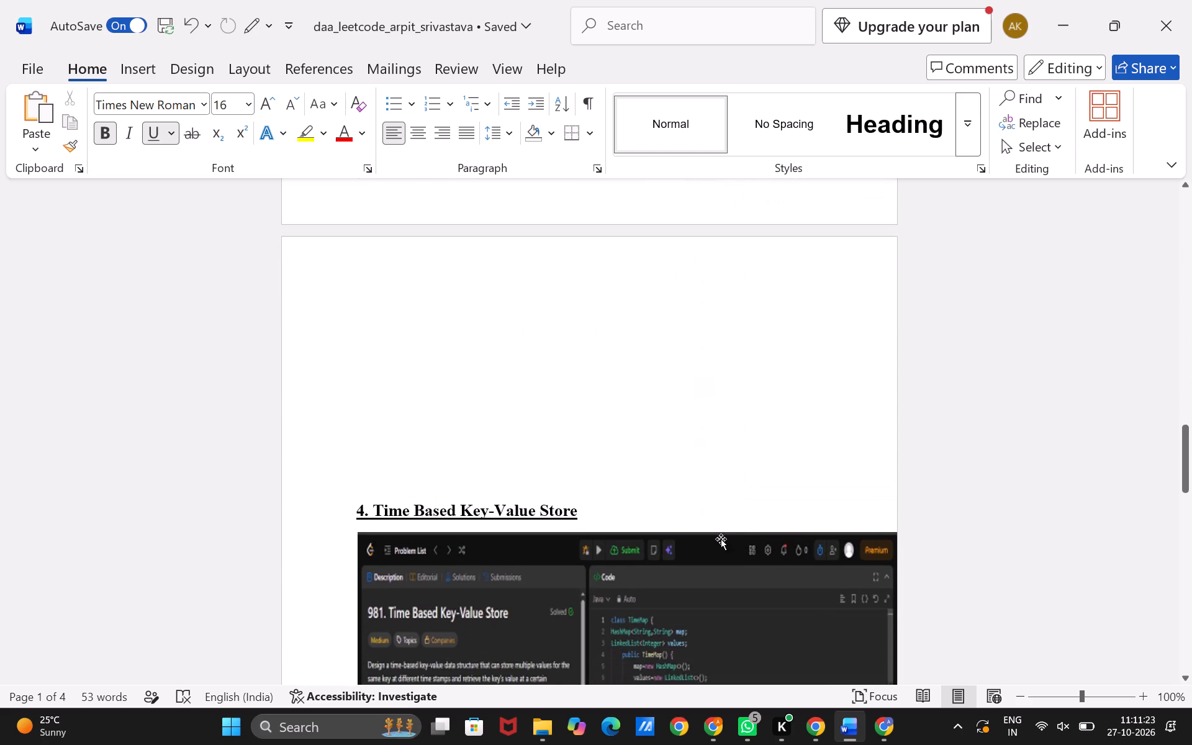
scroll(721, 539, down, 2)
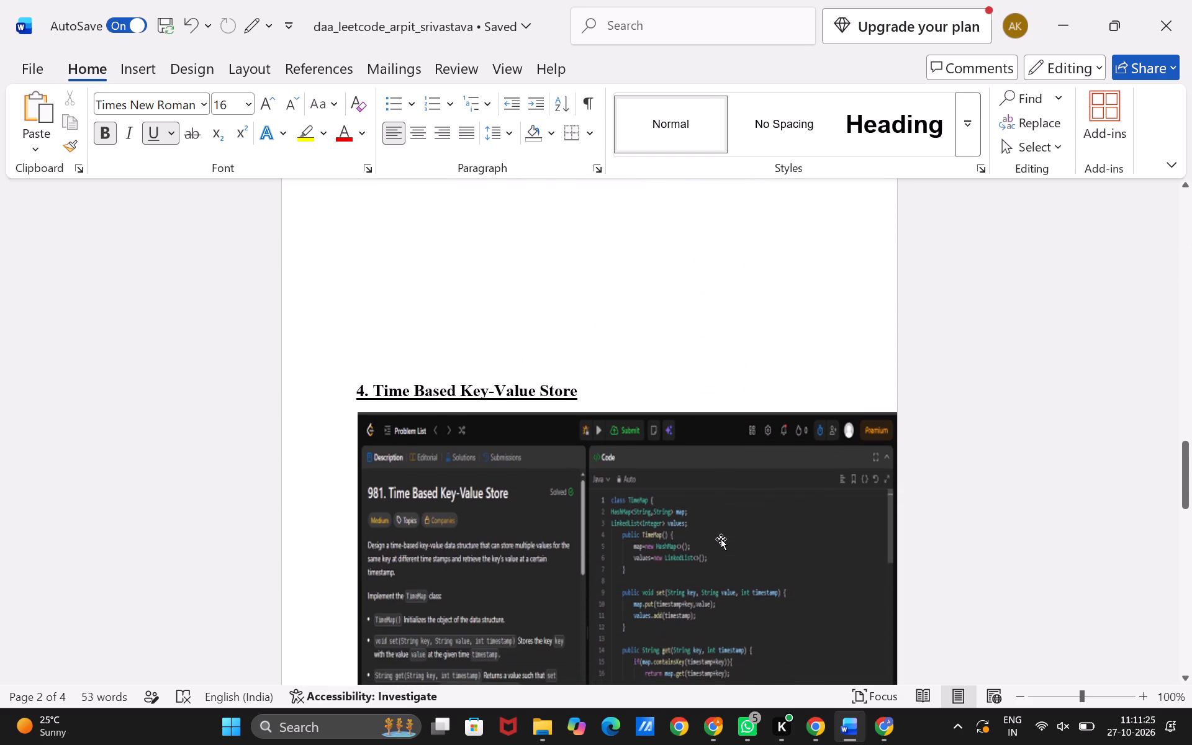
scroll(677, 562, down, 3)
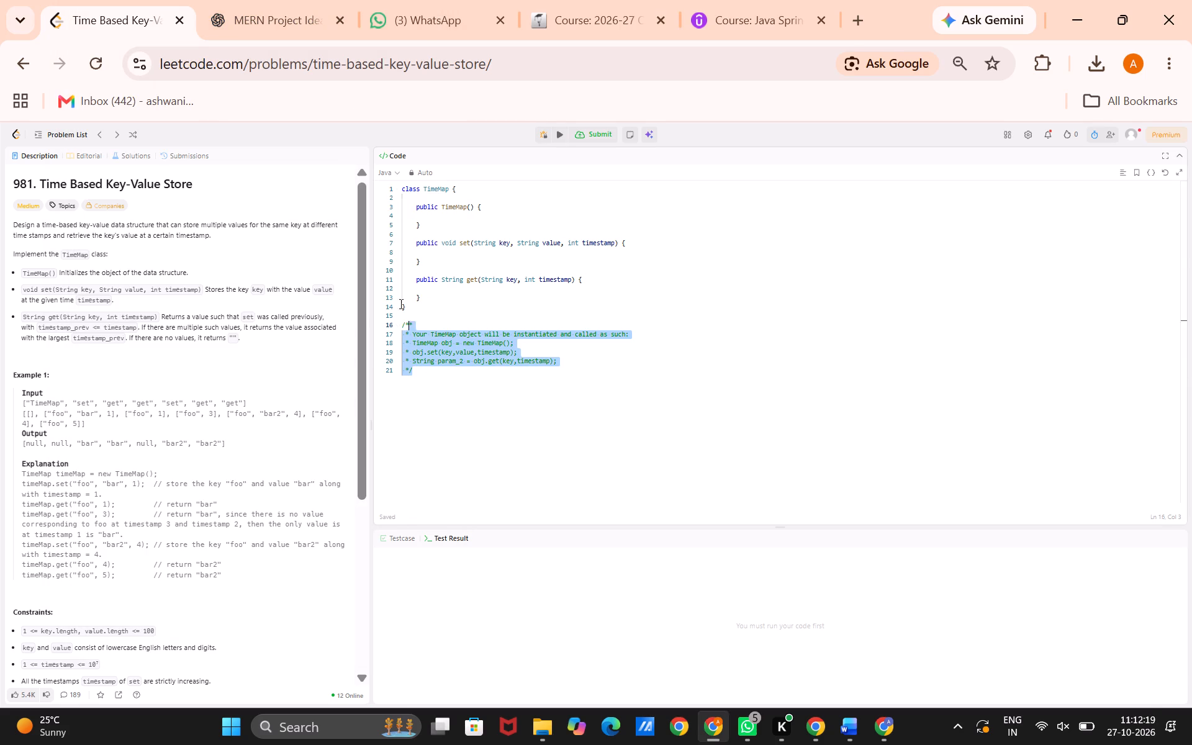
drag(398, 298, 397, 168)
key(Delete)
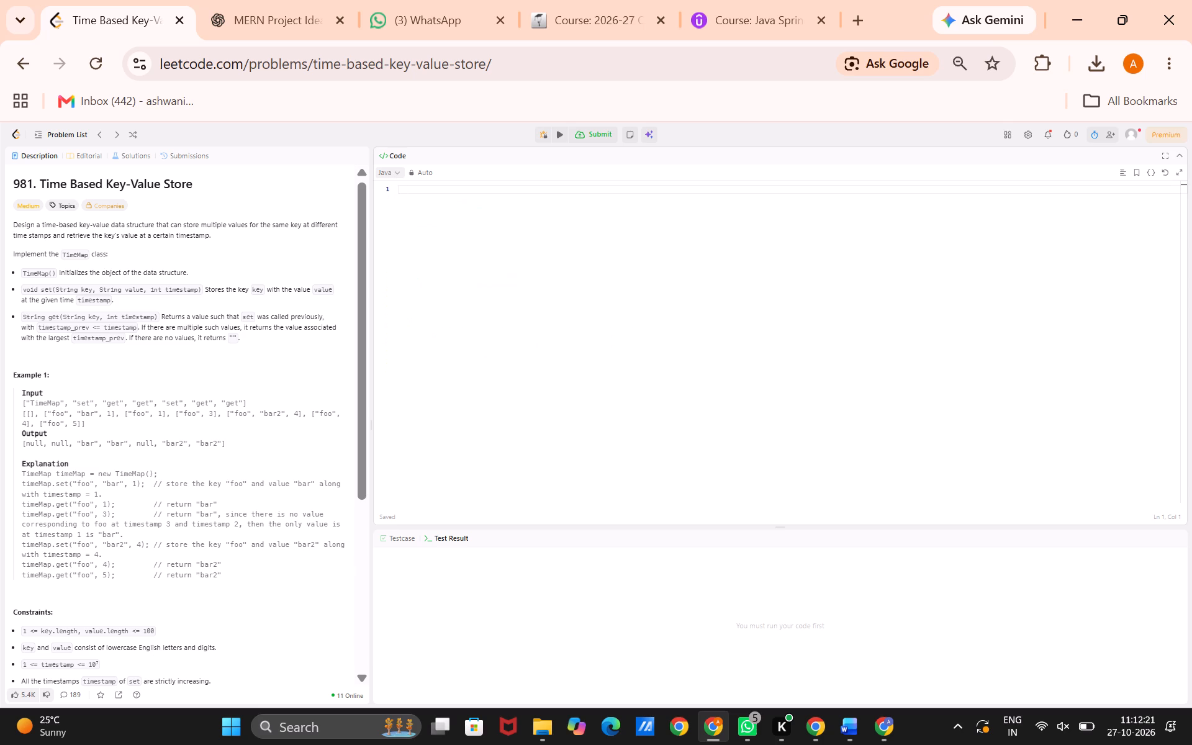
key(ctrl+v)
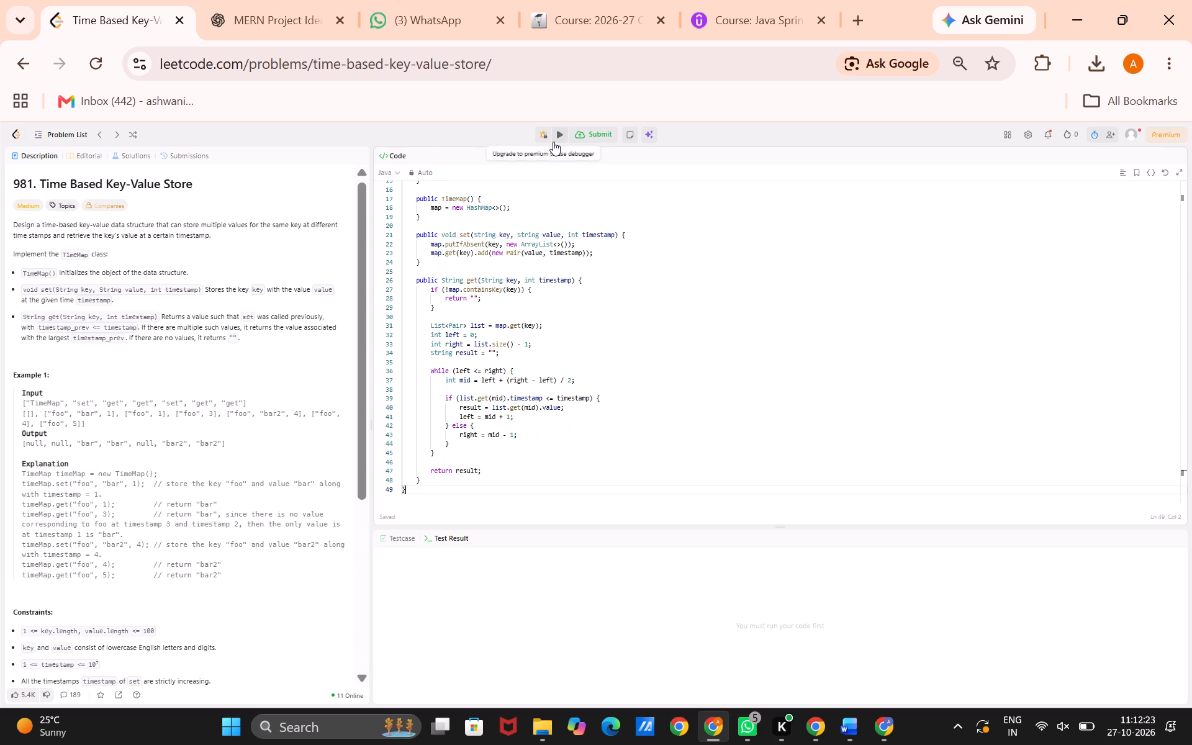
Run the TimeMap solution on the test case and submit it.
click(558, 140)
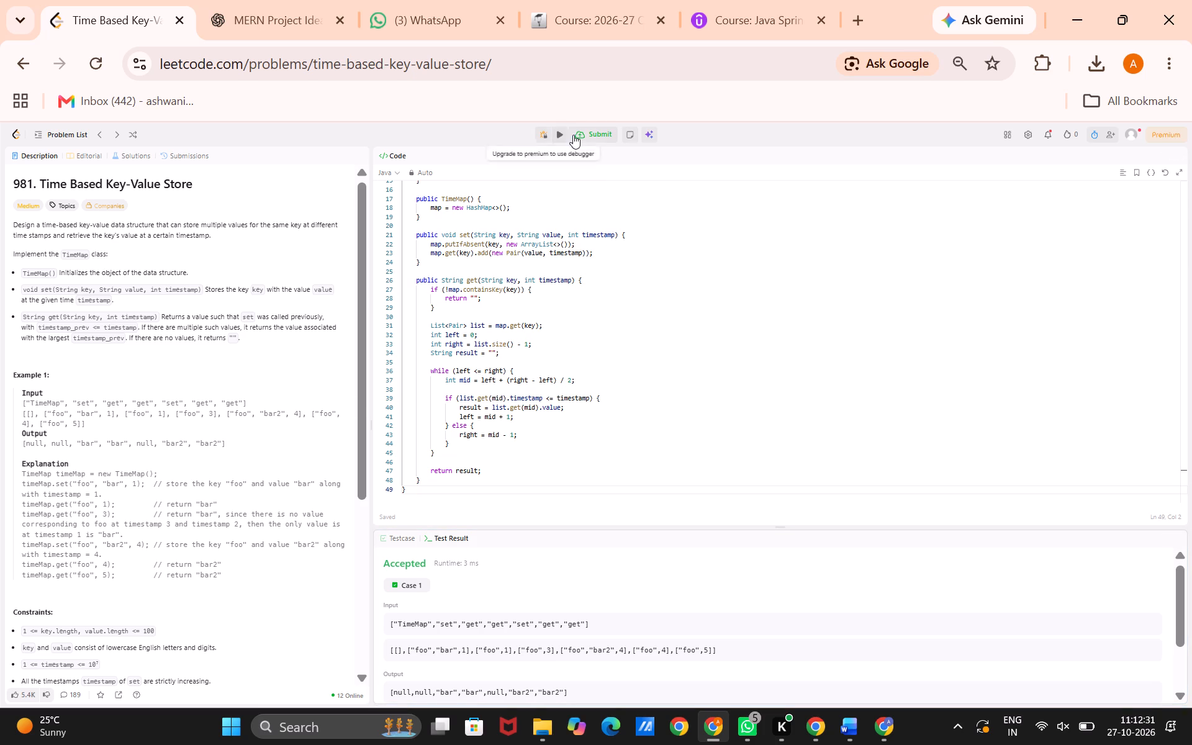
click(598, 132)
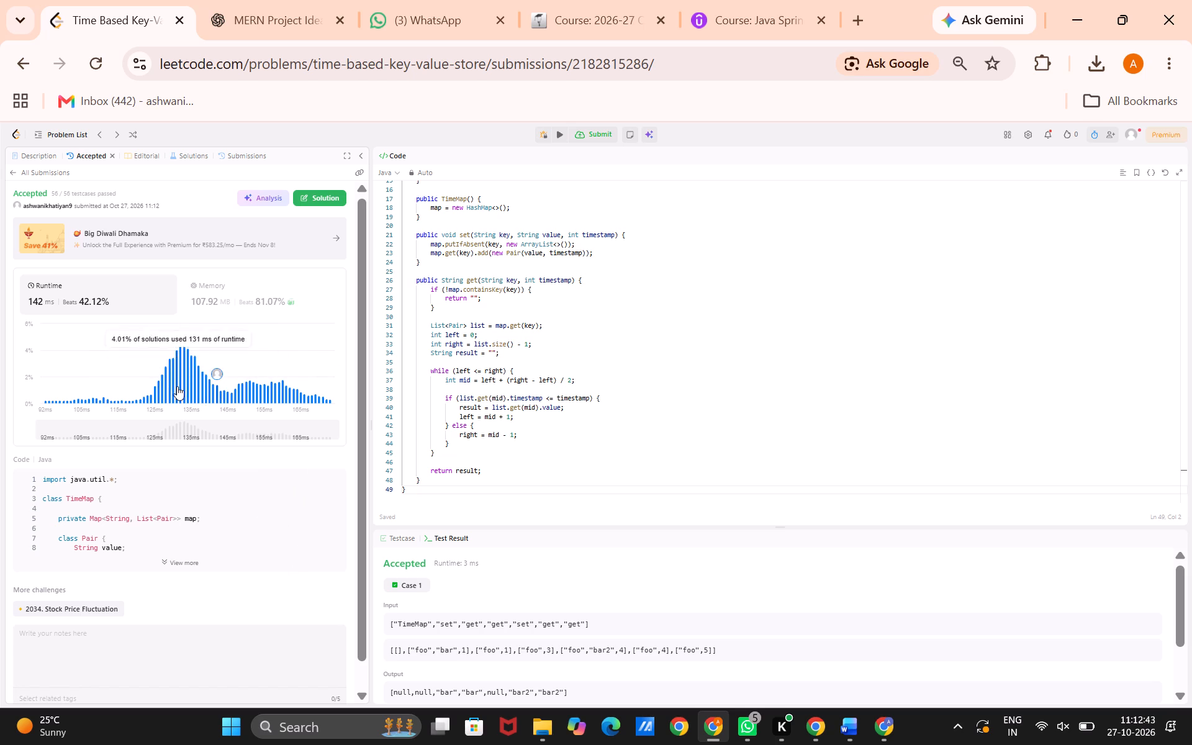
View sample solutions from the submission's runtime distribution chart, and return to the submitted code.
click(335, 332)
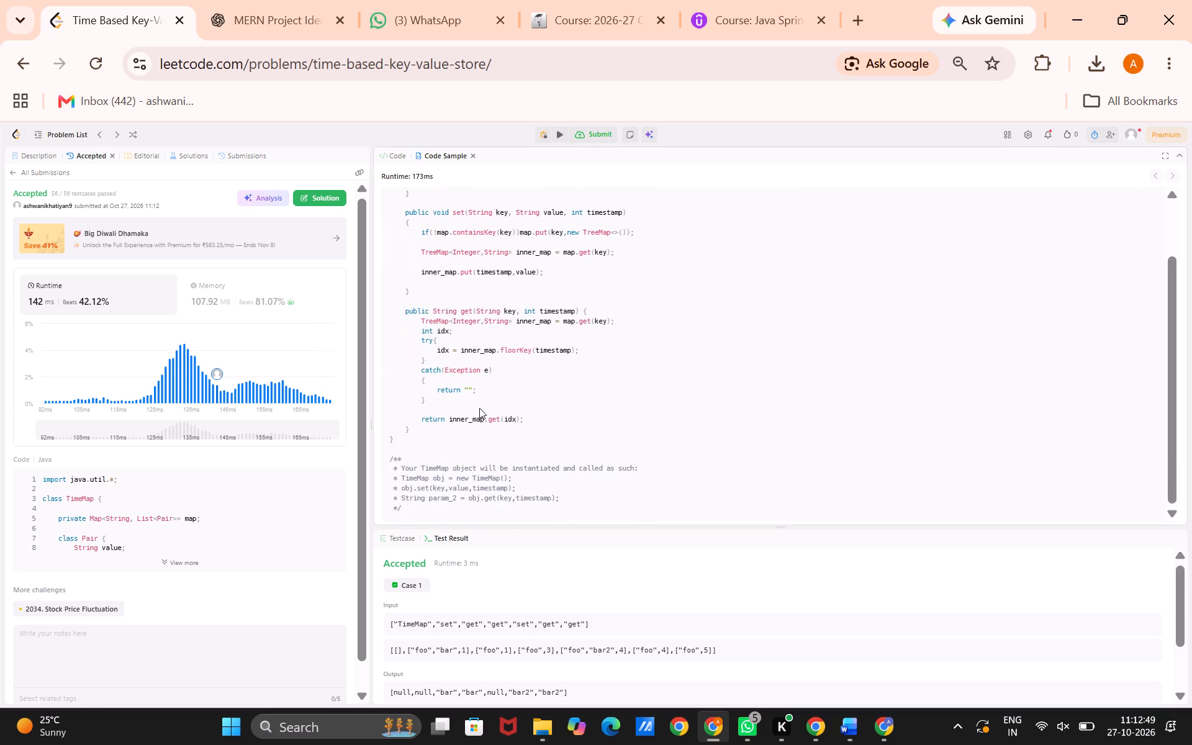
click(299, 363)
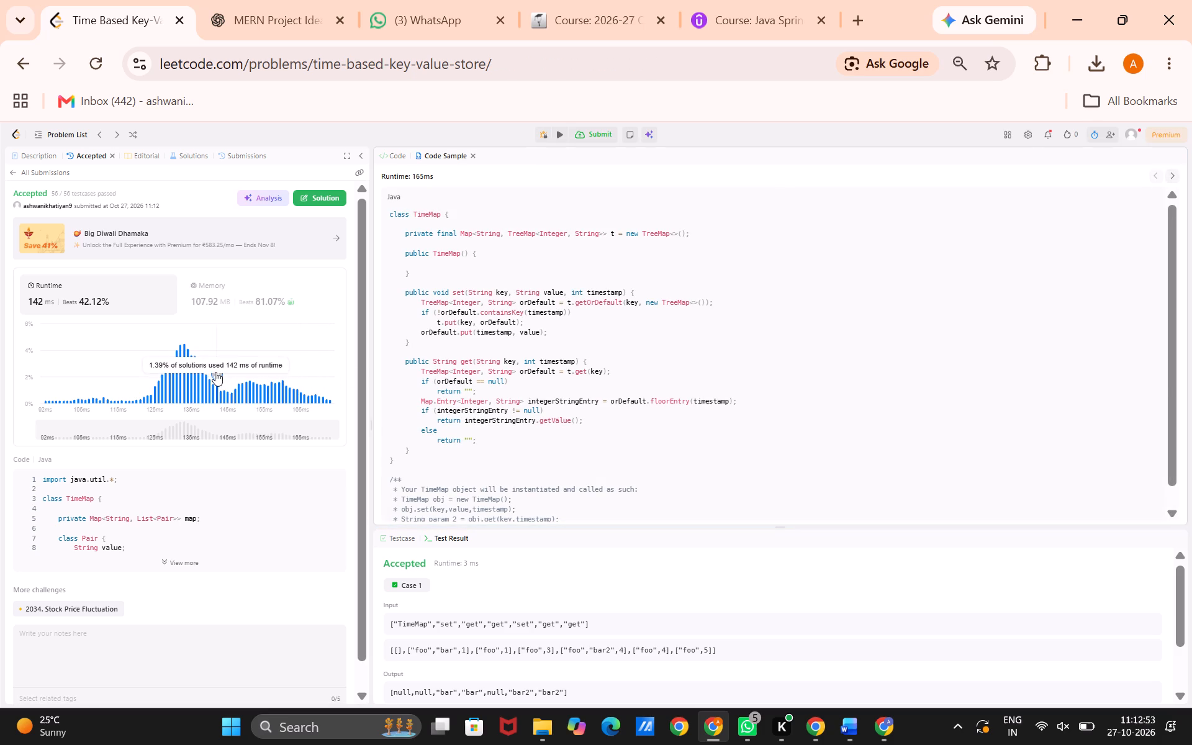
click(215, 372)
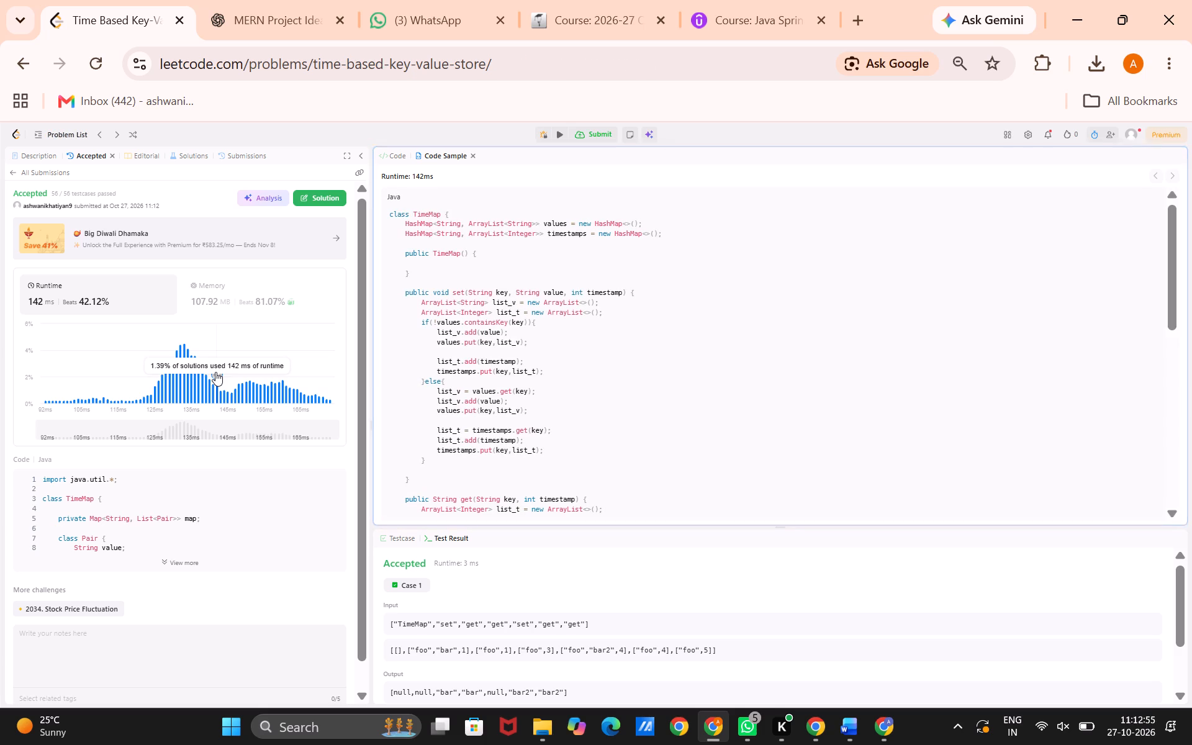
scroll(556, 300, up, 3)
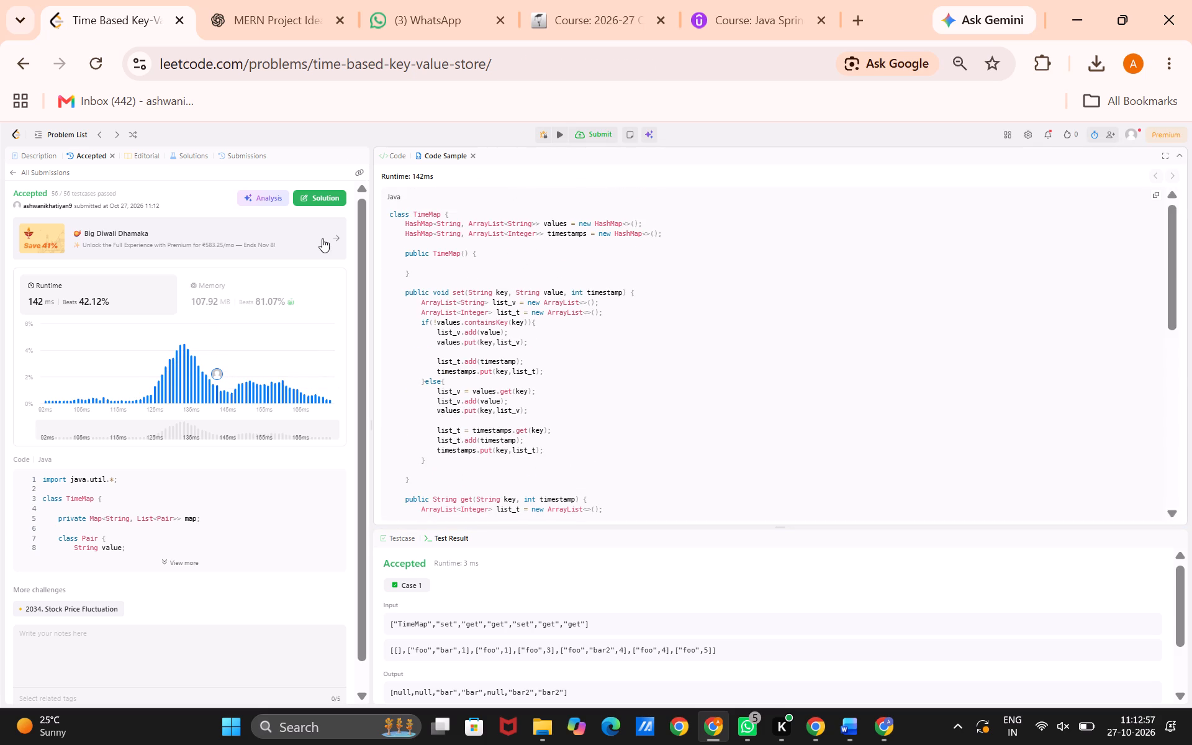
click(395, 153)
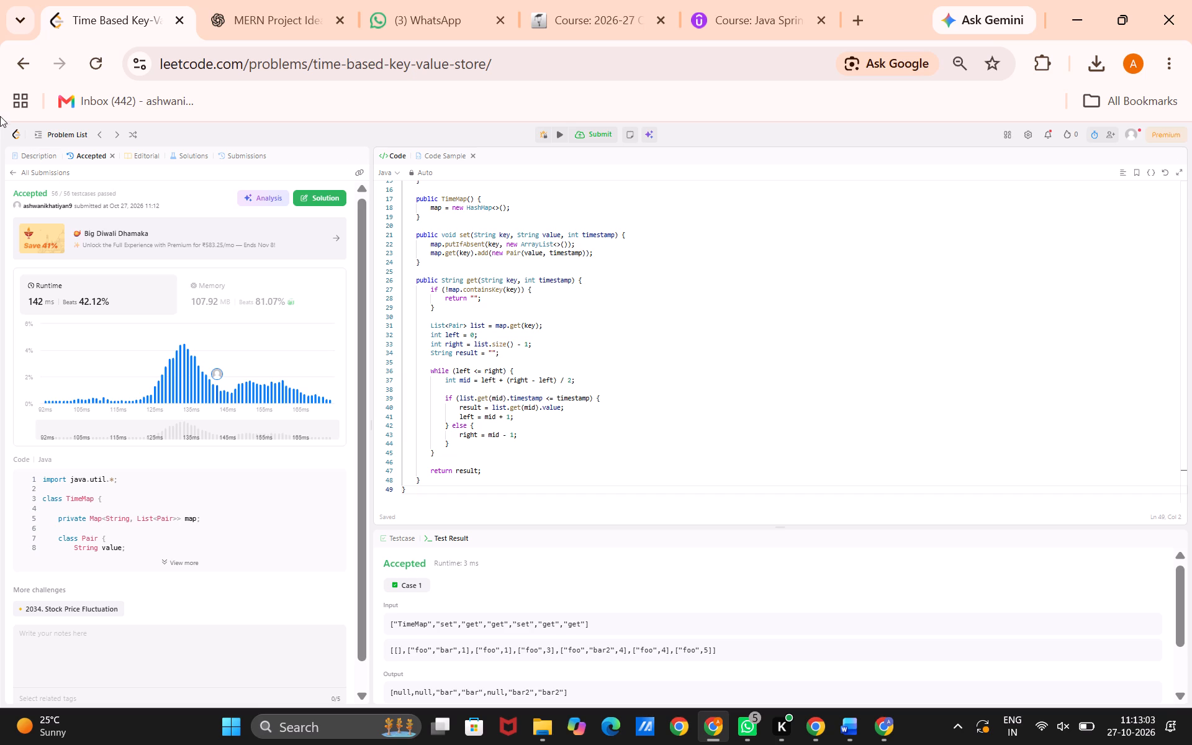
Snip the screen area covering the accepted submission's results and the solution code beside it.
key(shift+super+s)
drag(1, 112, 754, 576)
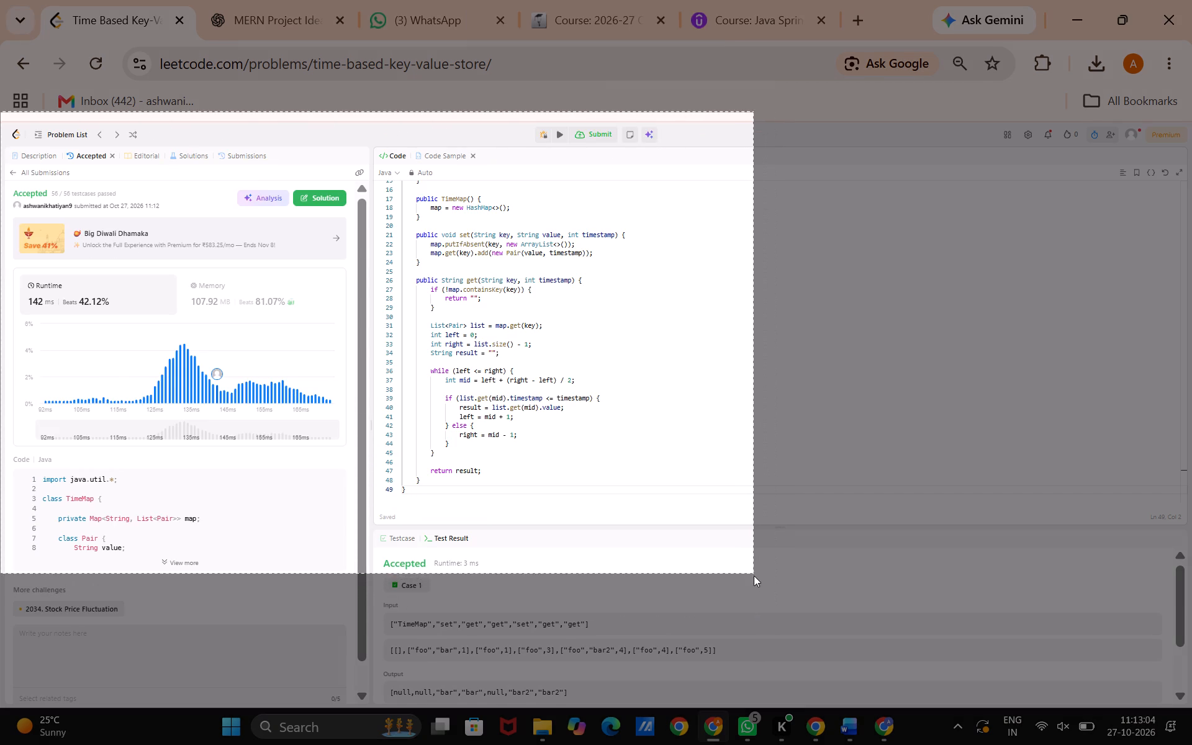
drag(754, 576, 744, 577)
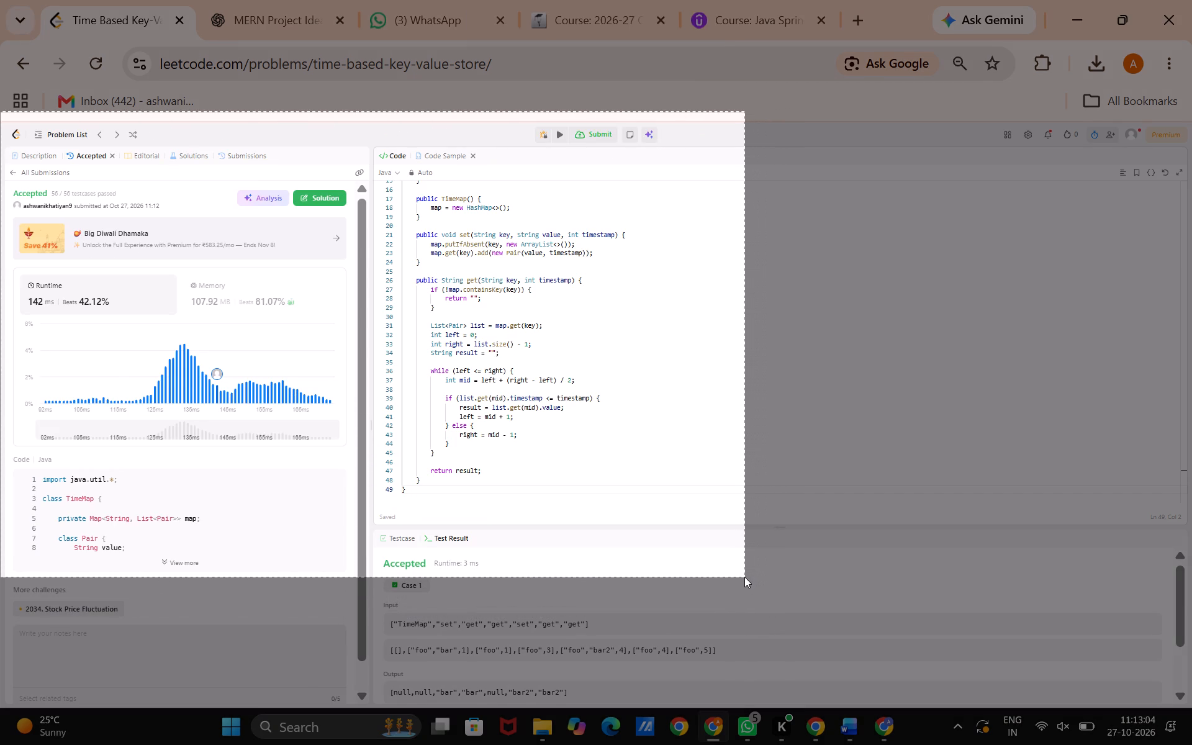
click(563, 614)
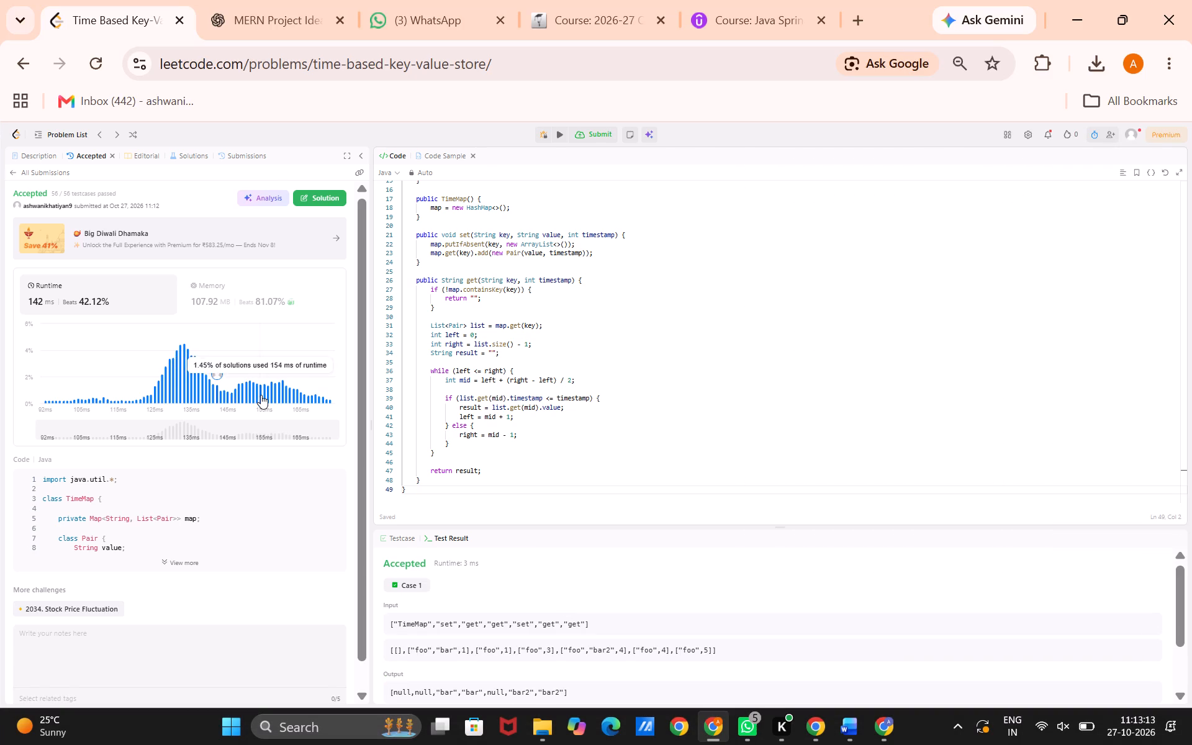
Check the submission's Memory and Runtime charts and the details below them, and return to the problem description.
click(107, 287)
click(216, 294)
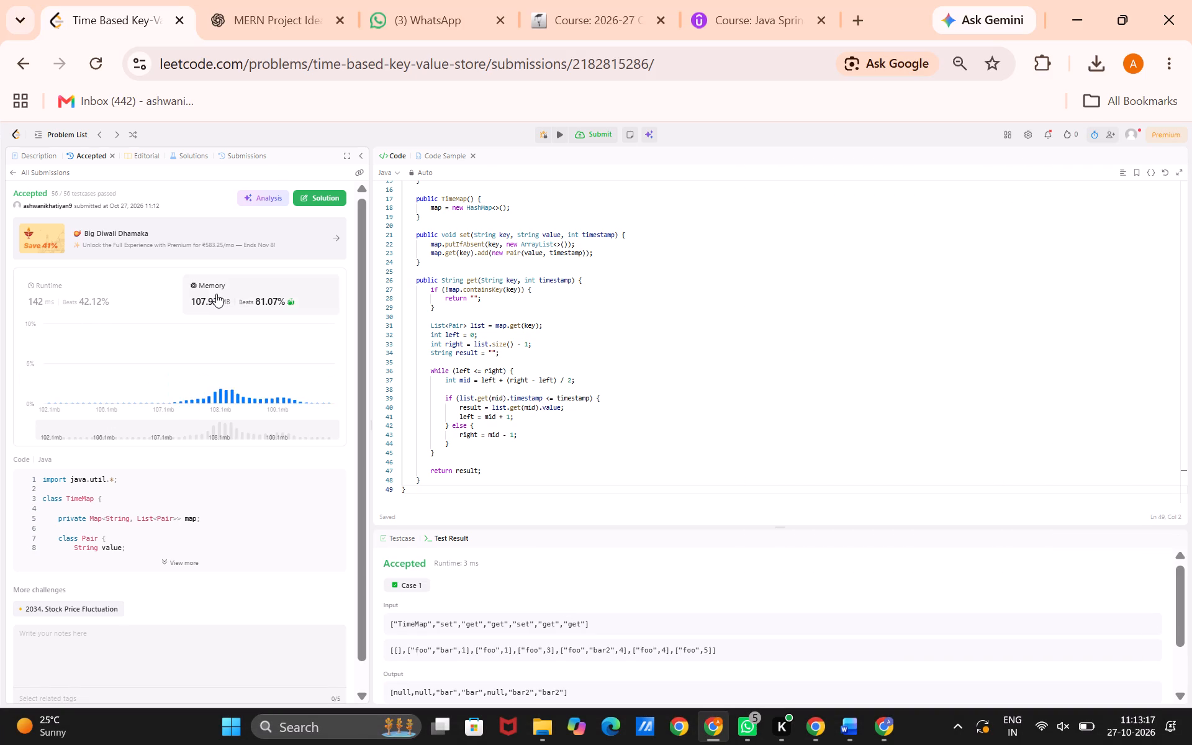
click(89, 290)
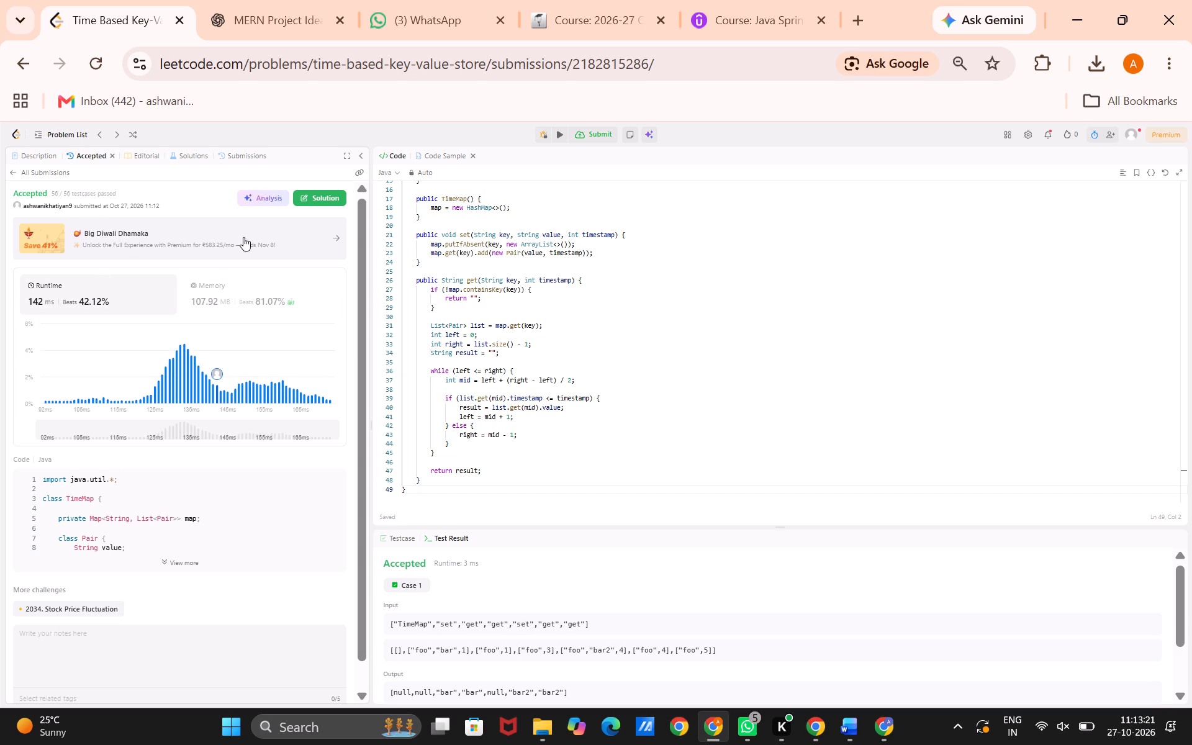
scroll(207, 360, down, 1)
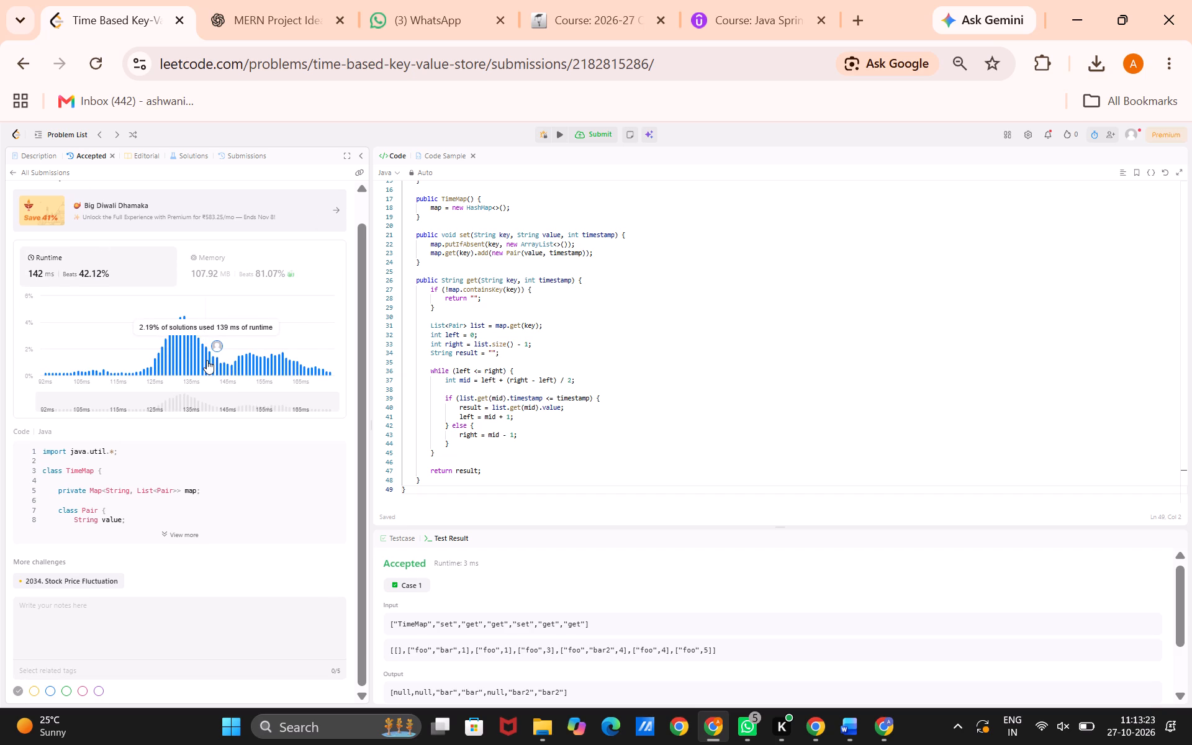
scroll(207, 360, down, 1)
click(133, 476)
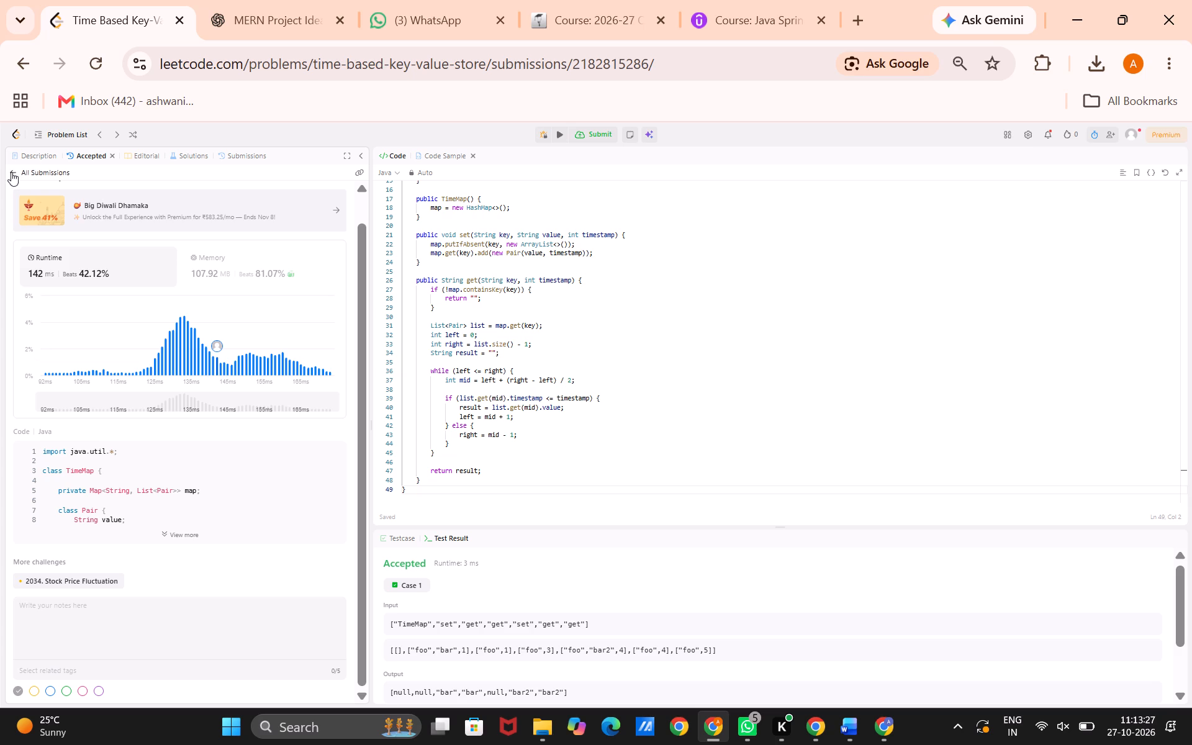
click(27, 153)
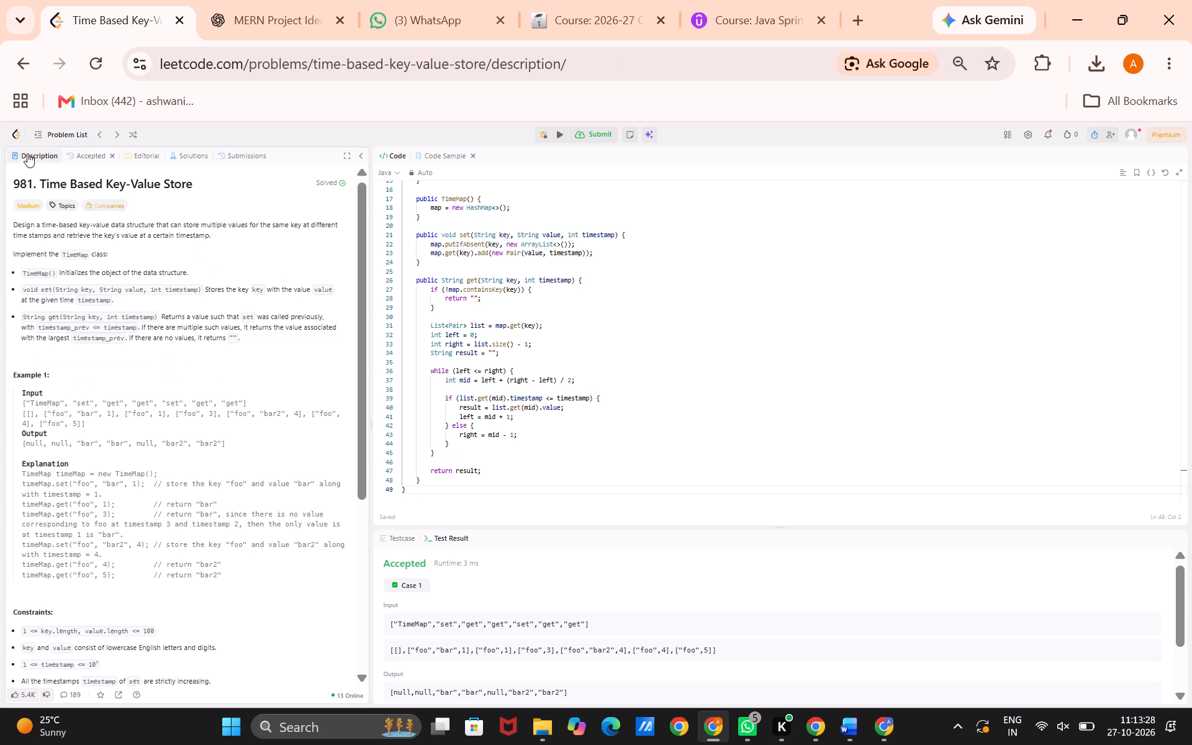
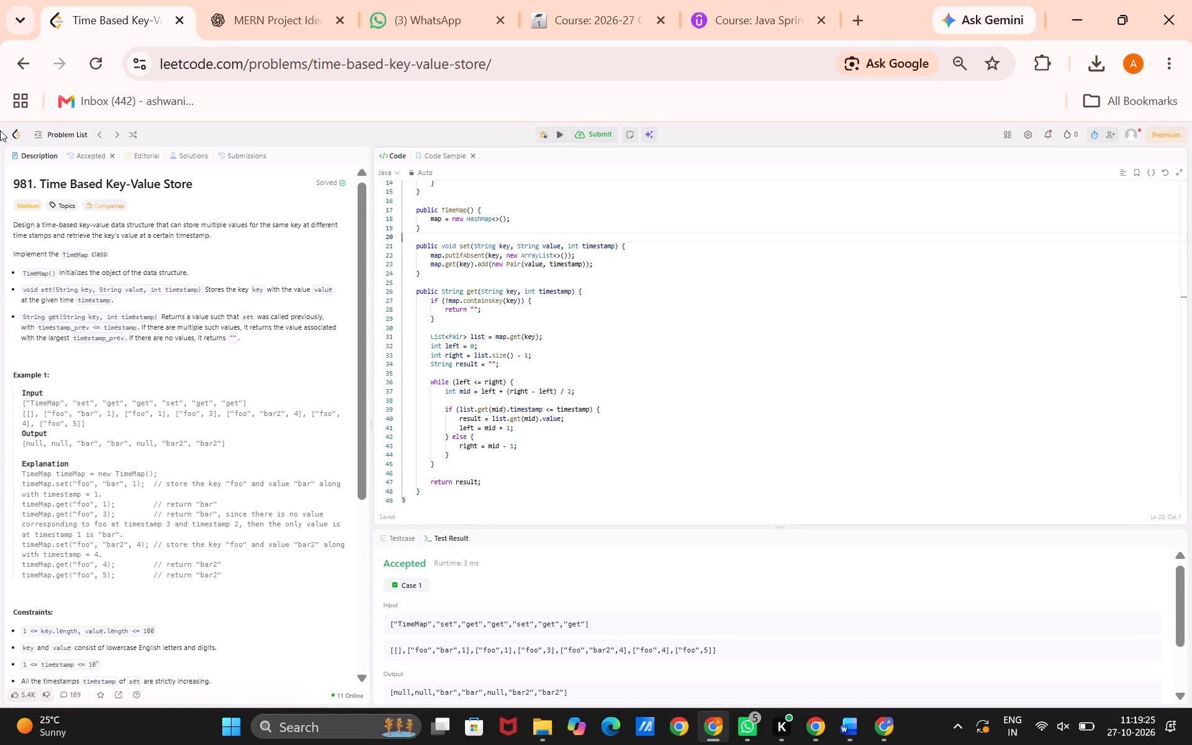
Snip the screen area covering problem 981's description, the TimeMap code and the top of the accepted test result, and copy it.
key(shift+super+s)
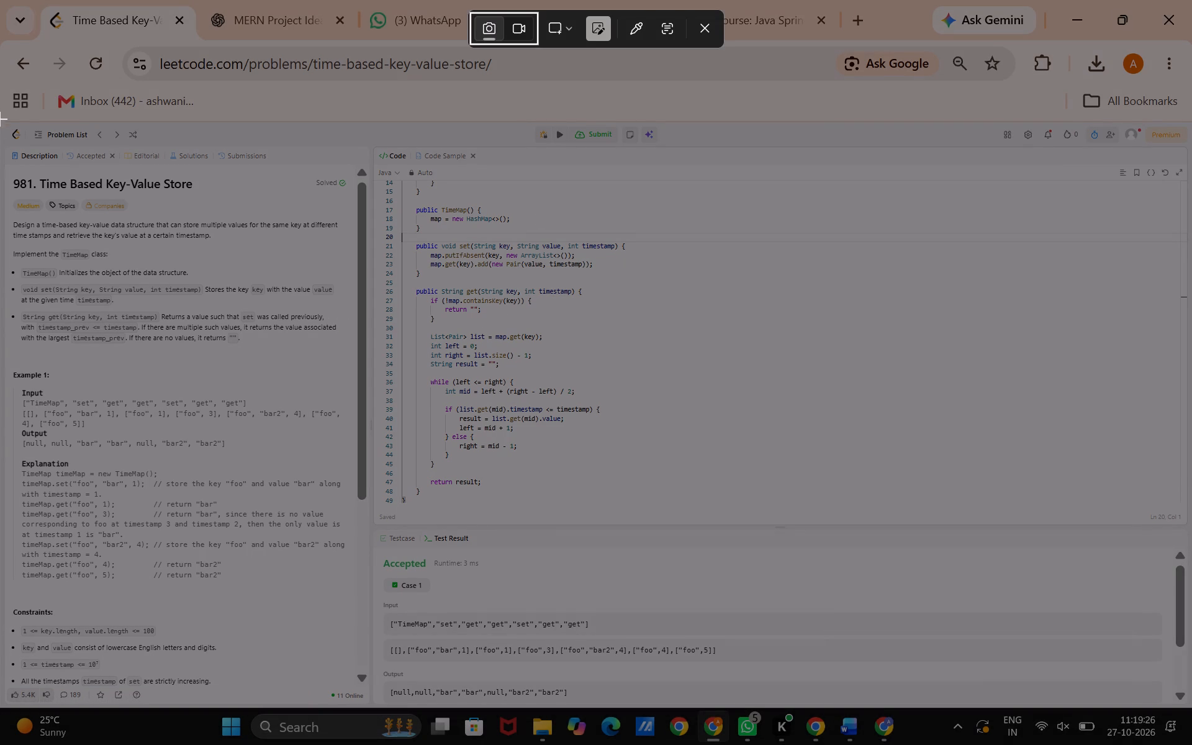
drag(0, 123, 790, 628)
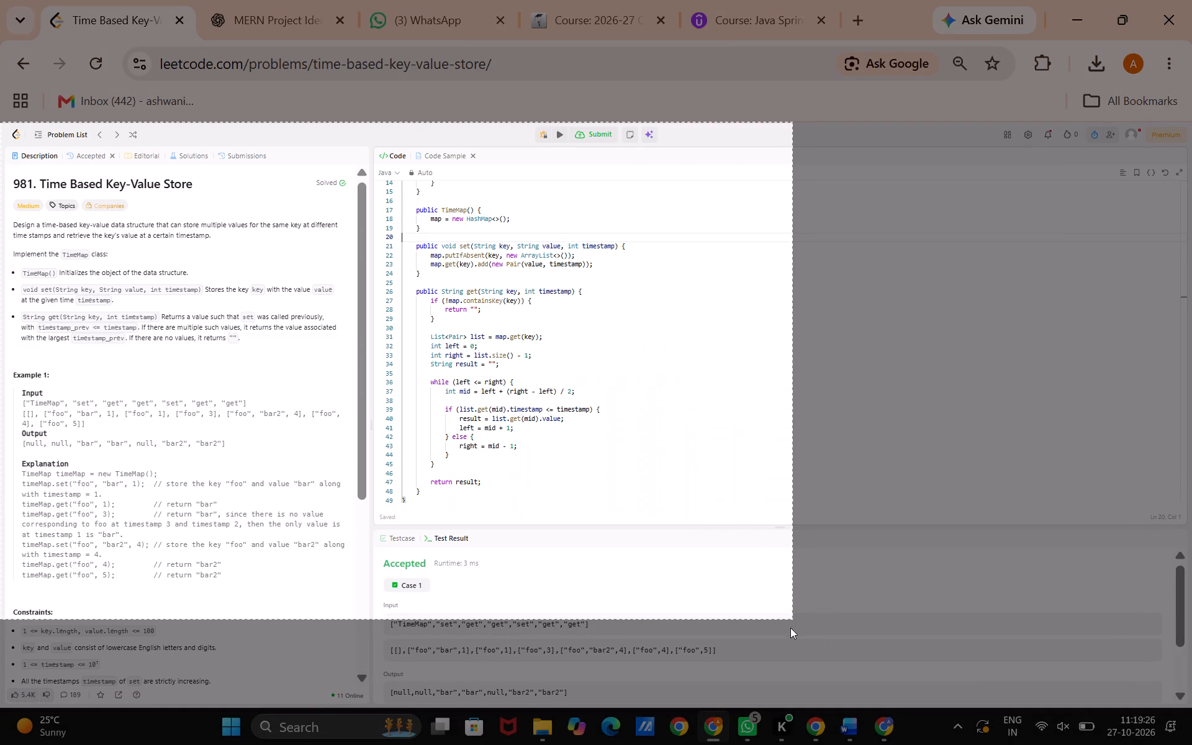
drag(790, 628, 803, 641)
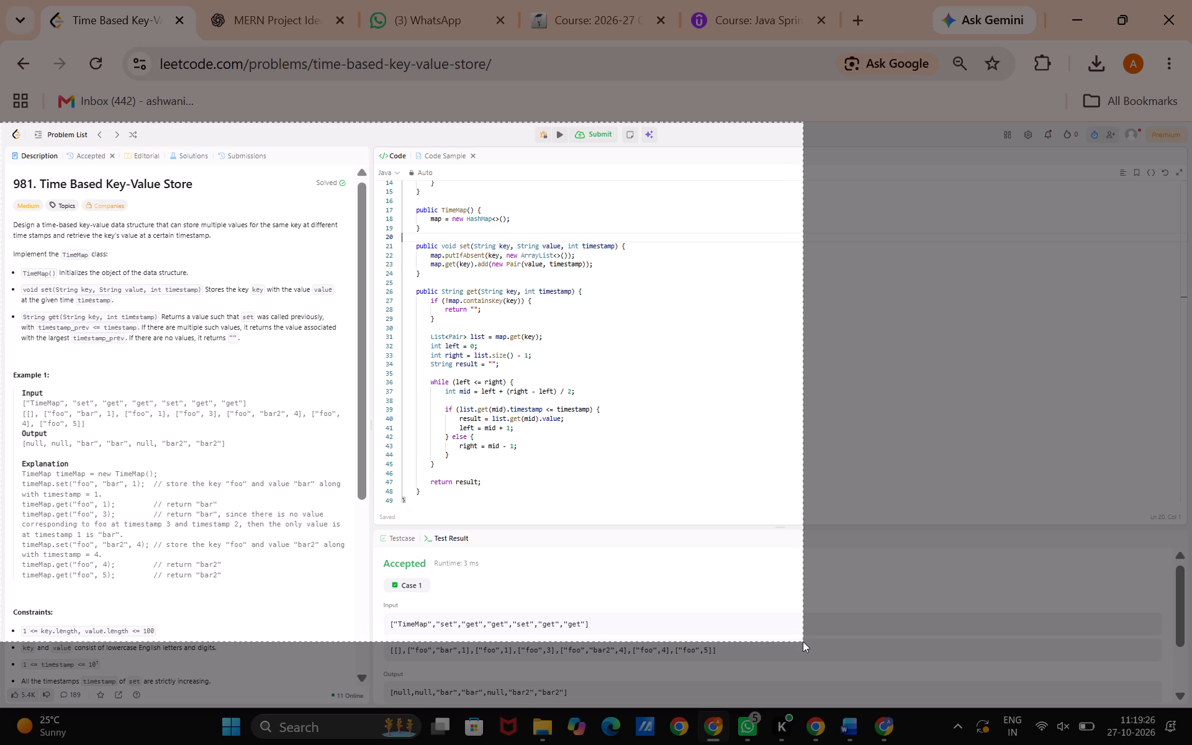
drag(803, 641, 808, 641)
key(ctrl+c)
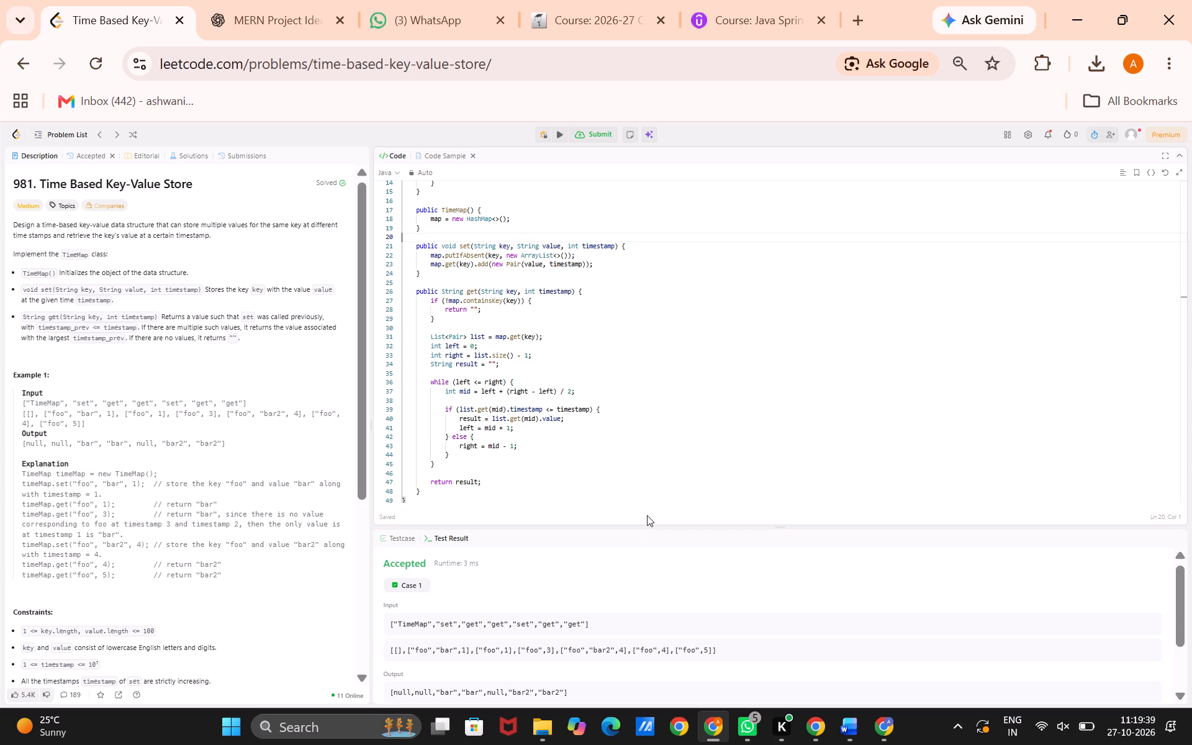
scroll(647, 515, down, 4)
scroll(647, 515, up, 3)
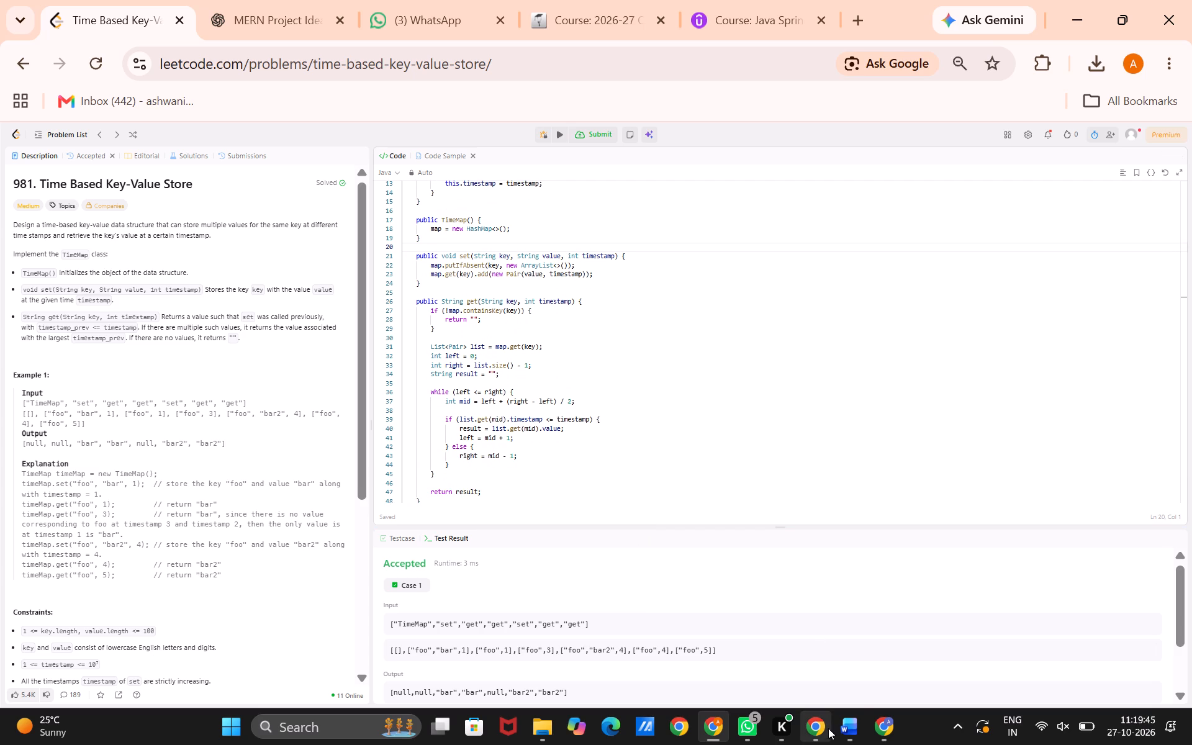
In the Word report, replace the old dark screenshot under "4. Time Based Key-Value Store" with the newly copied capture.
click(852, 725)
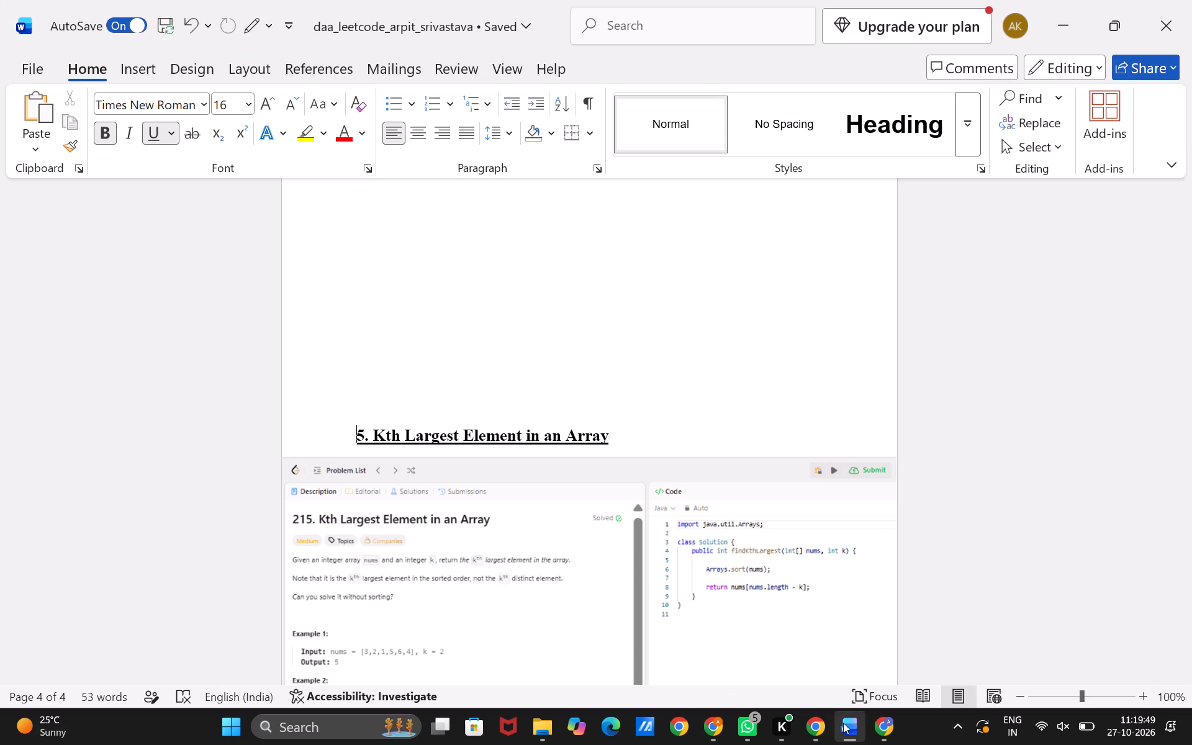
click(708, 727)
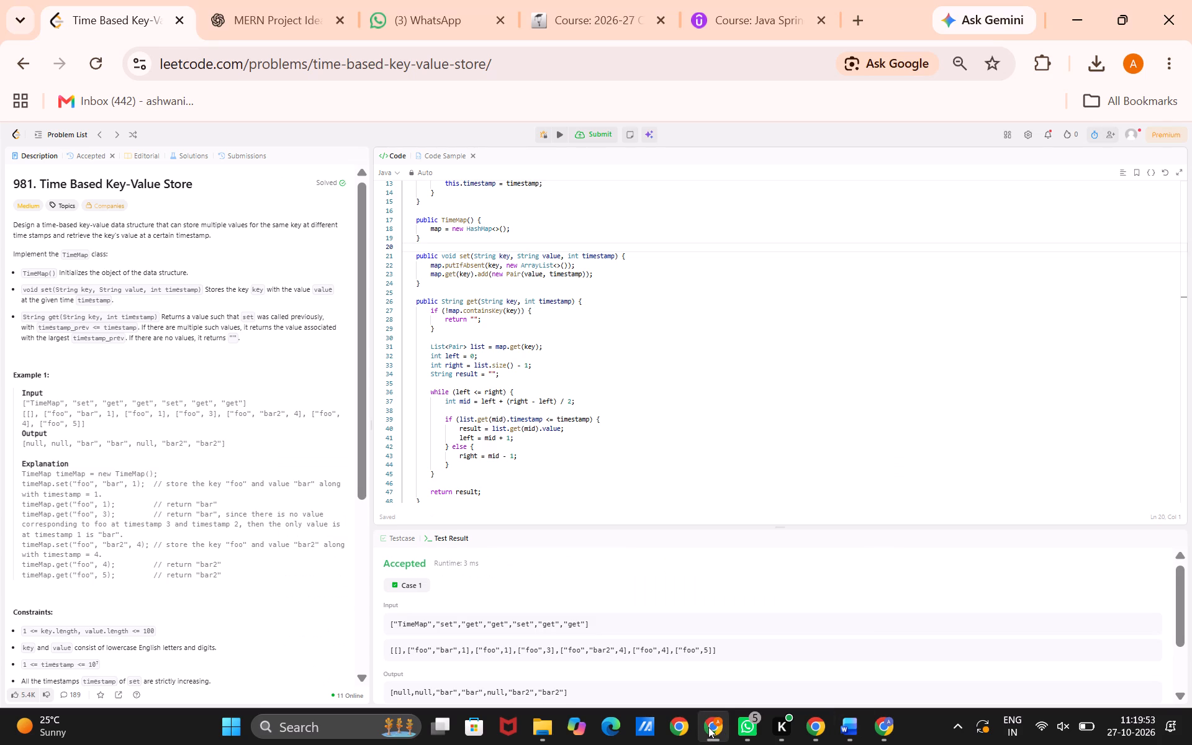
click(842, 725)
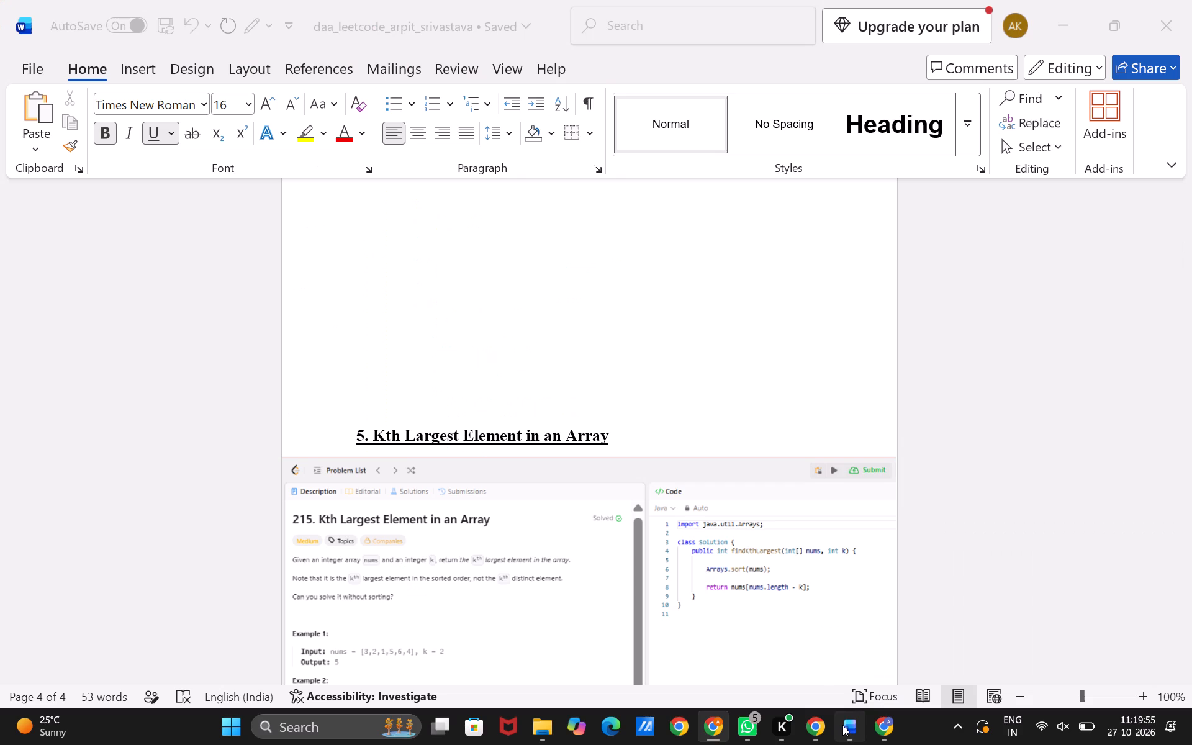
scroll(645, 509, up, 1)
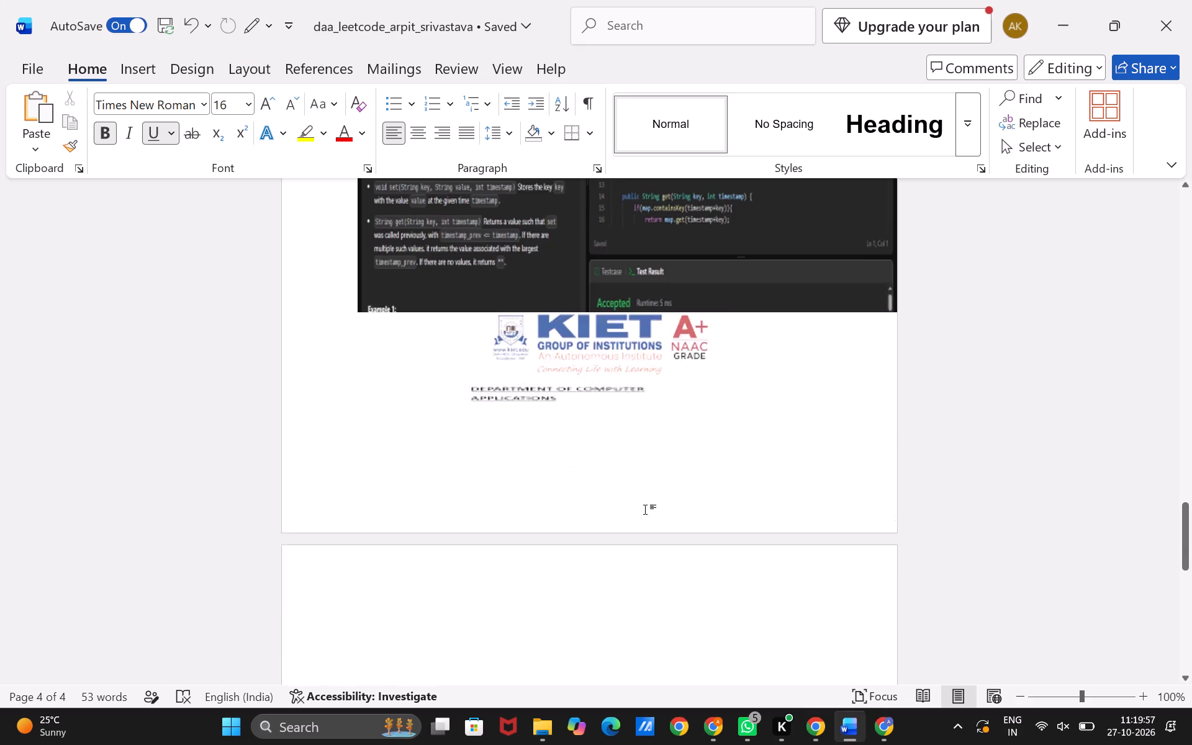
scroll(645, 509, up, 2)
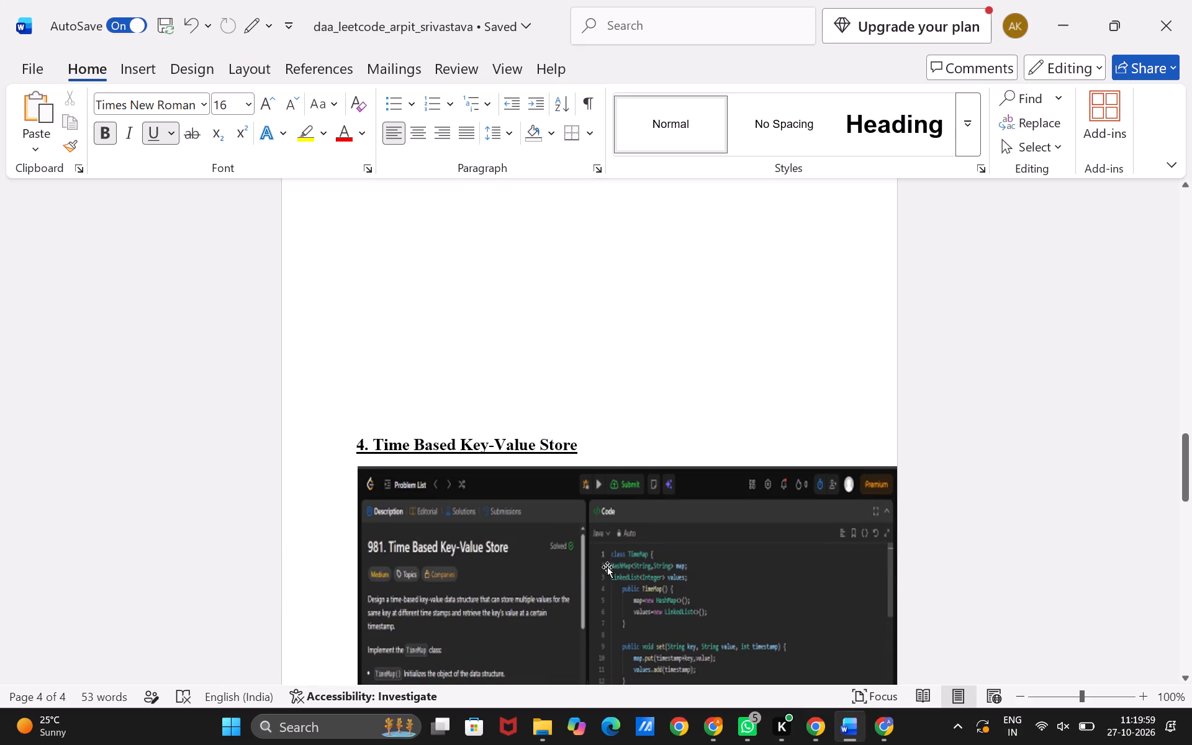
click(579, 563)
key(Delete)
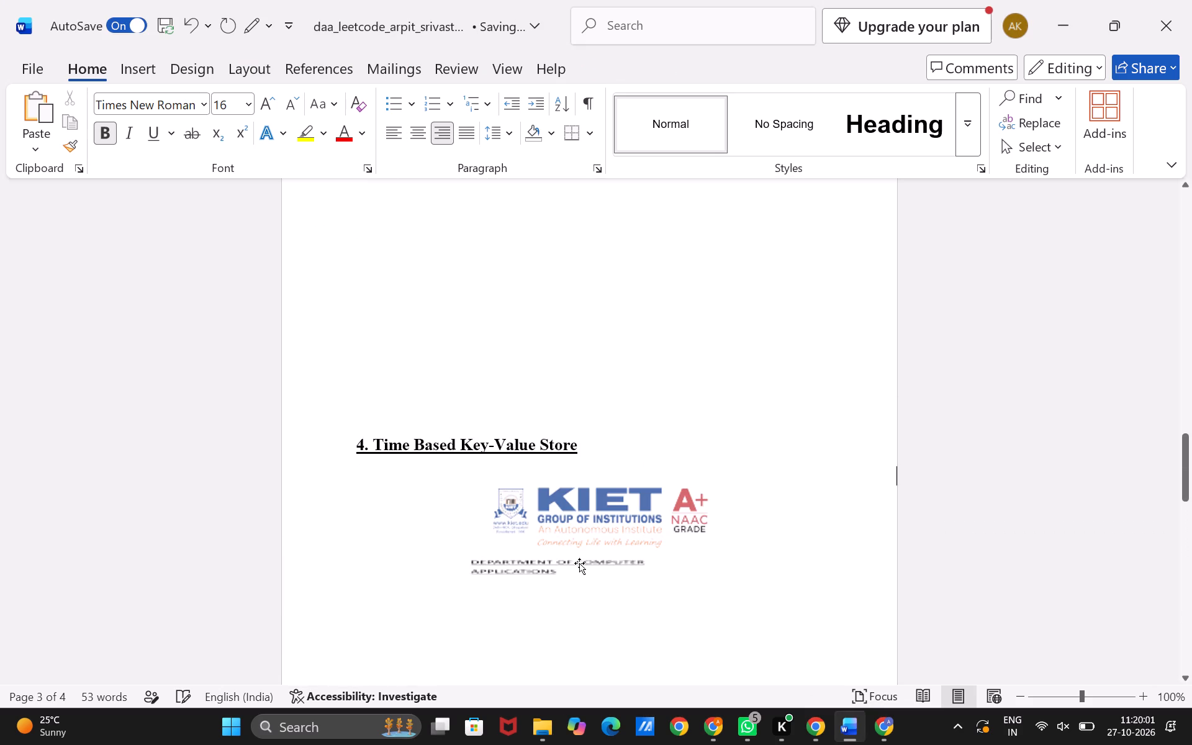
key(ctrl+v)
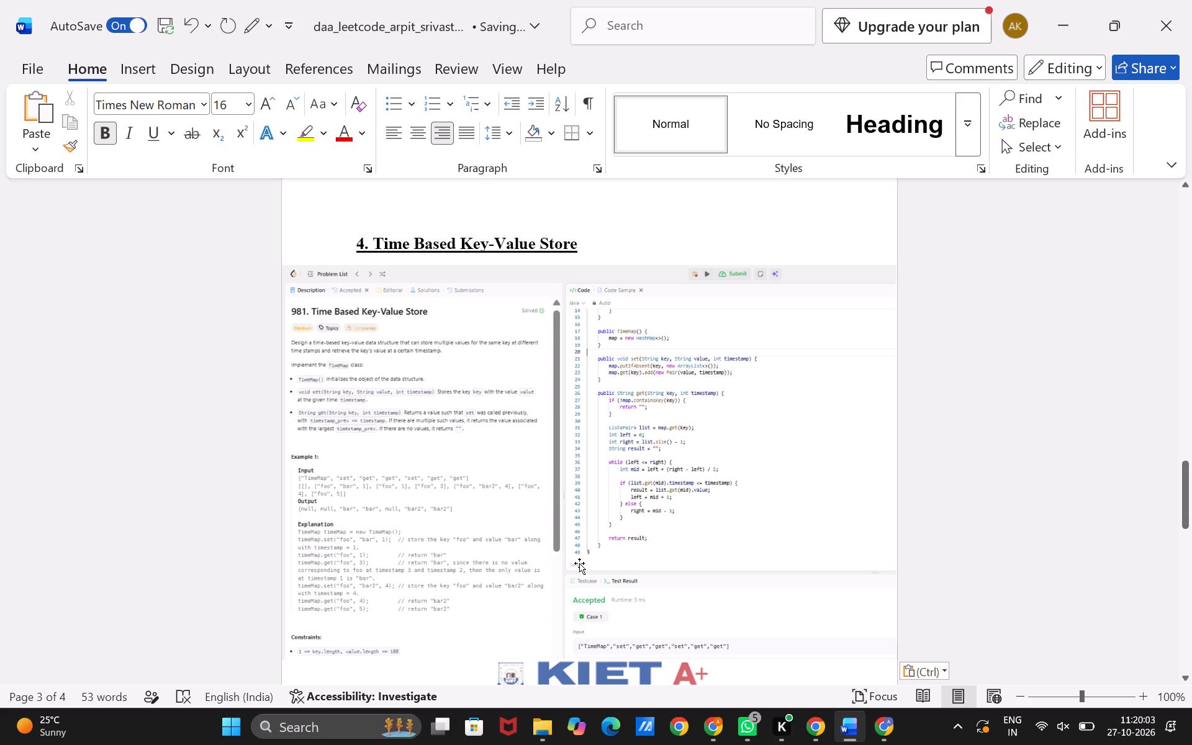
scroll(634, 486, down, 1)
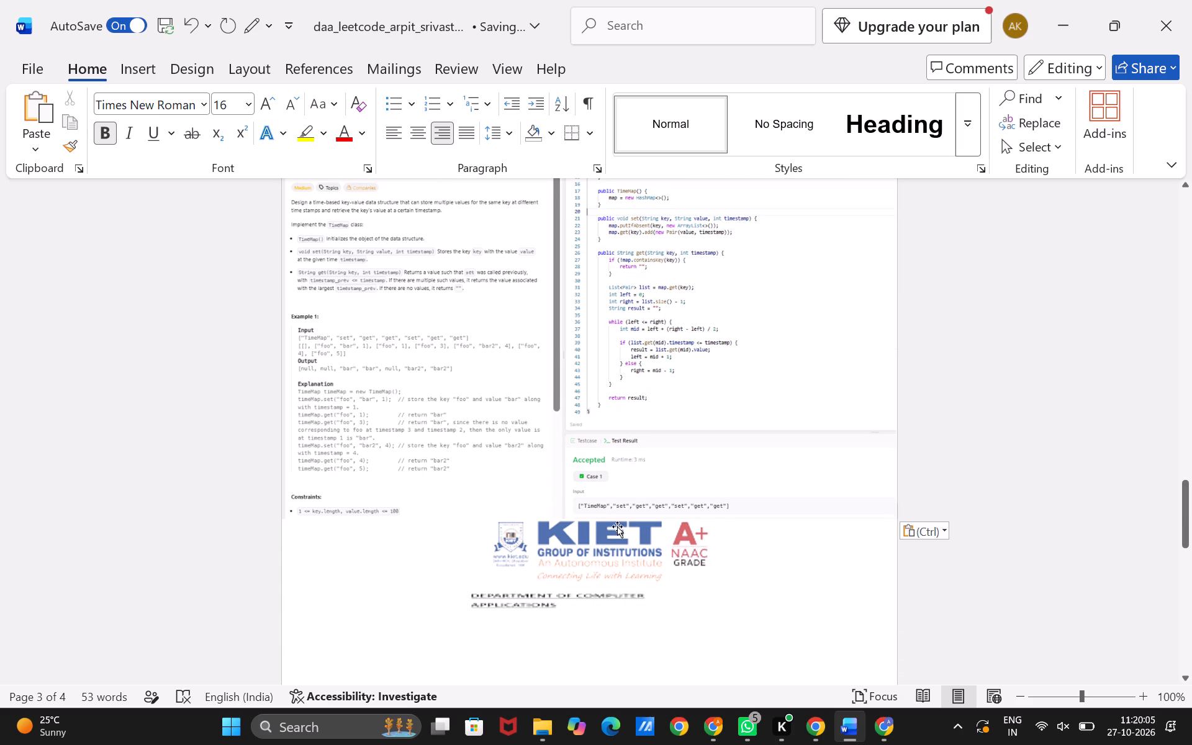
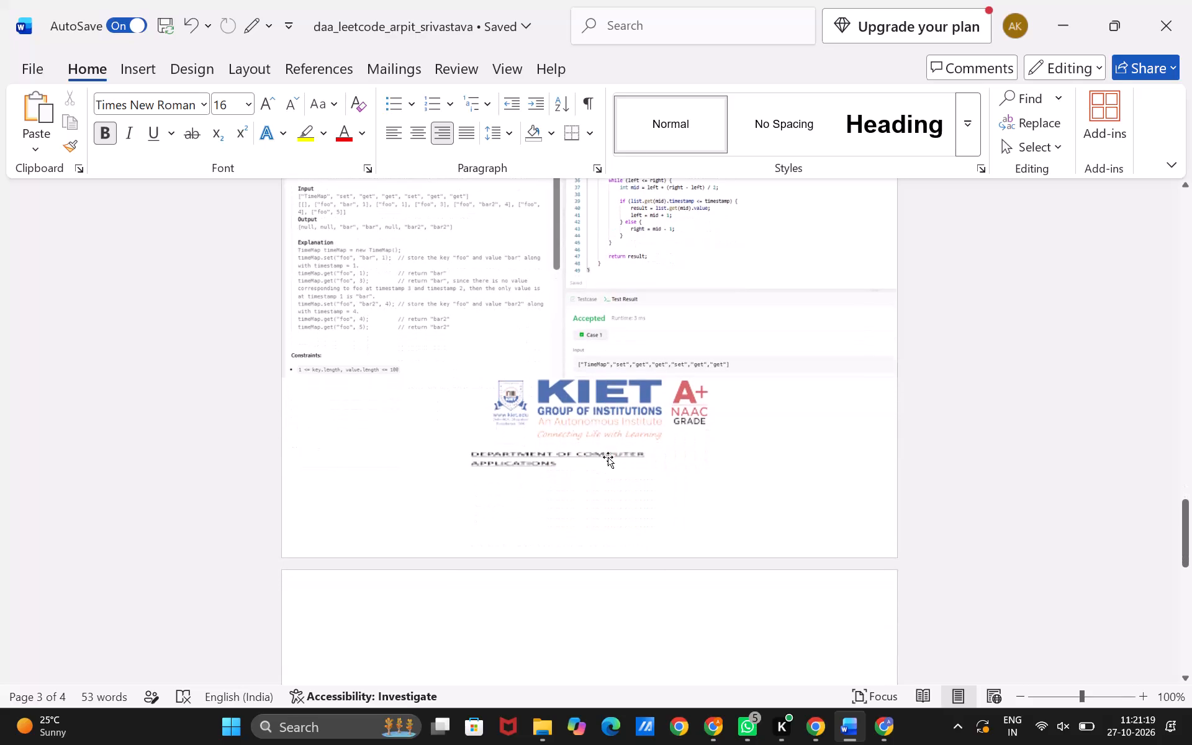
Delete the stray KIET logo picture below the Time Based Key-Value Store screenshot on page 3.
scroll(608, 457, up, 2)
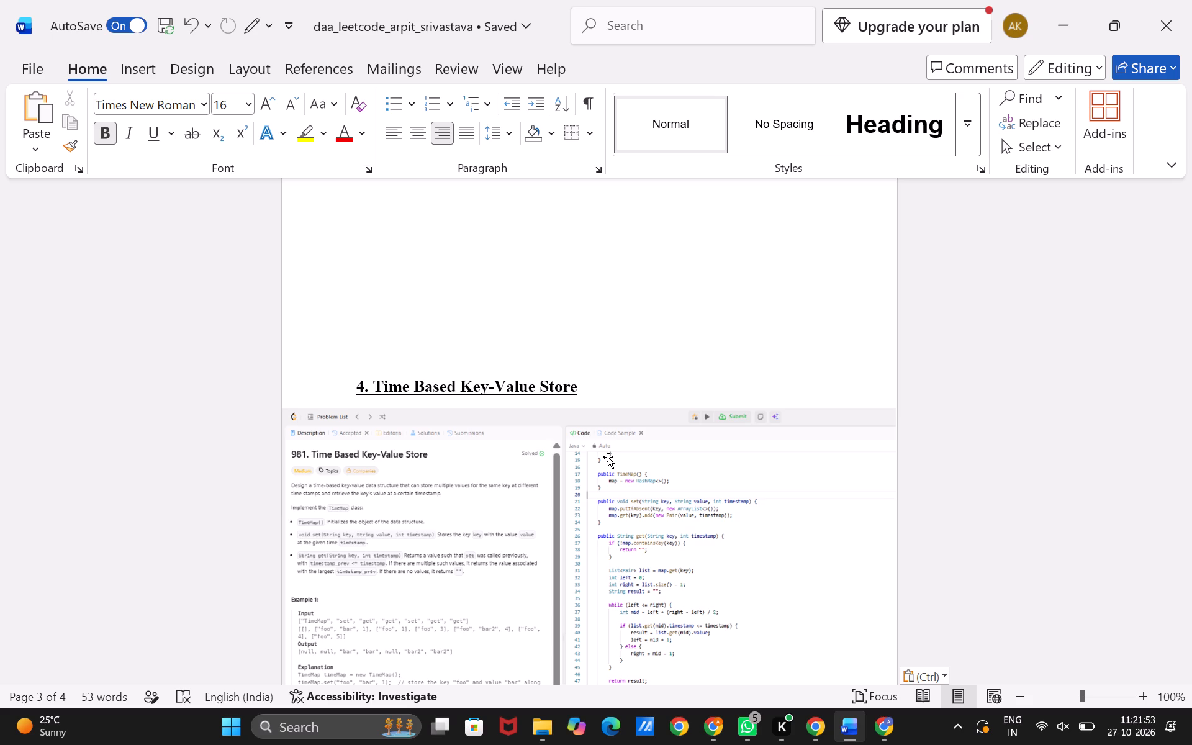
scroll(608, 457, down, 1)
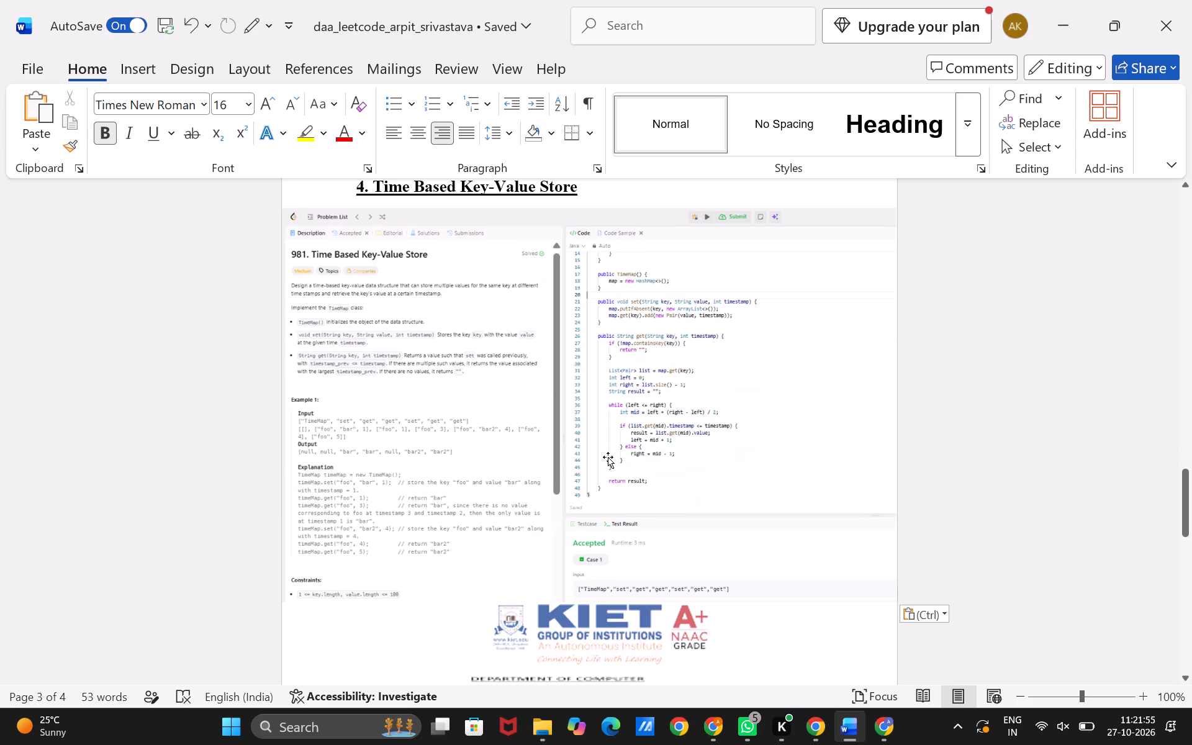
scroll(608, 457, up, 2)
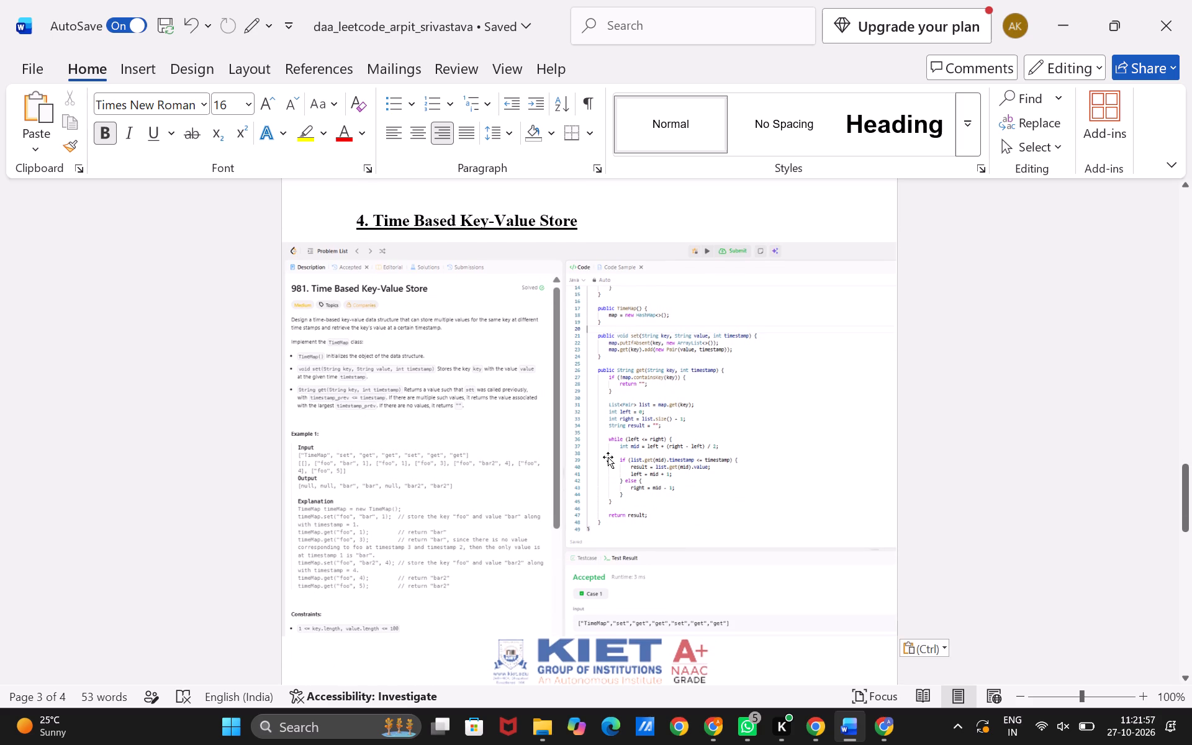
scroll(505, 372, down, 2)
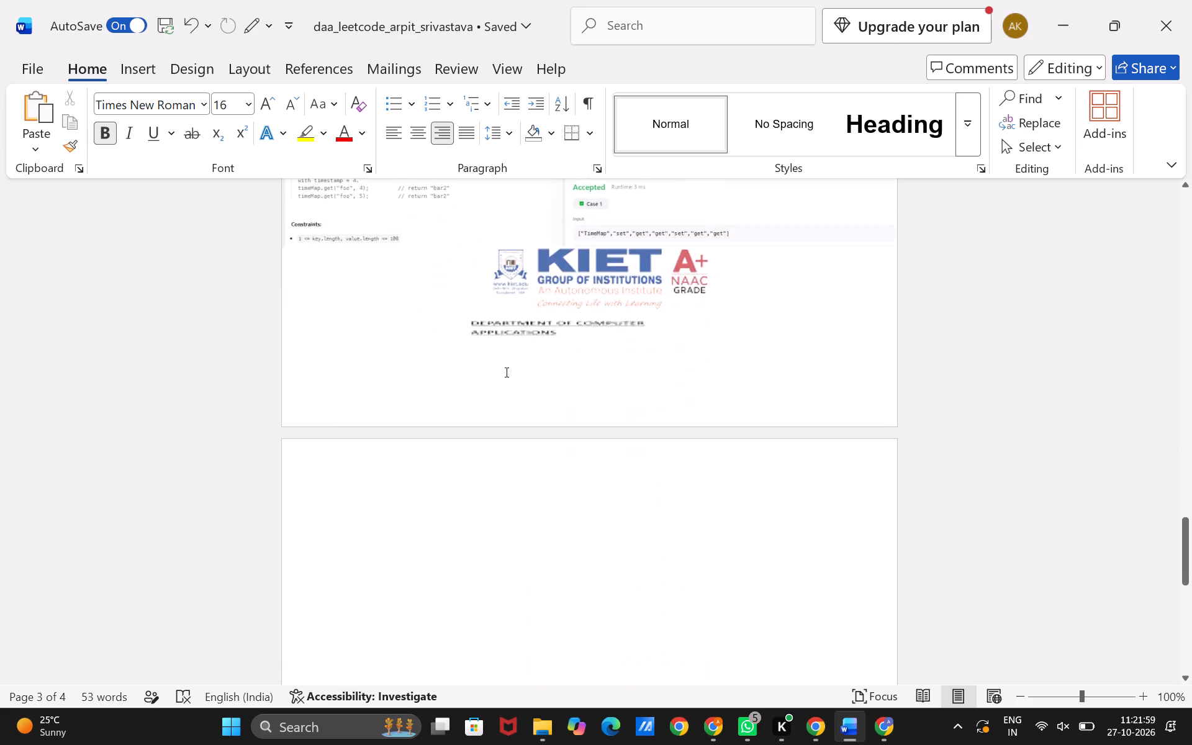
scroll(505, 372, down, 4)
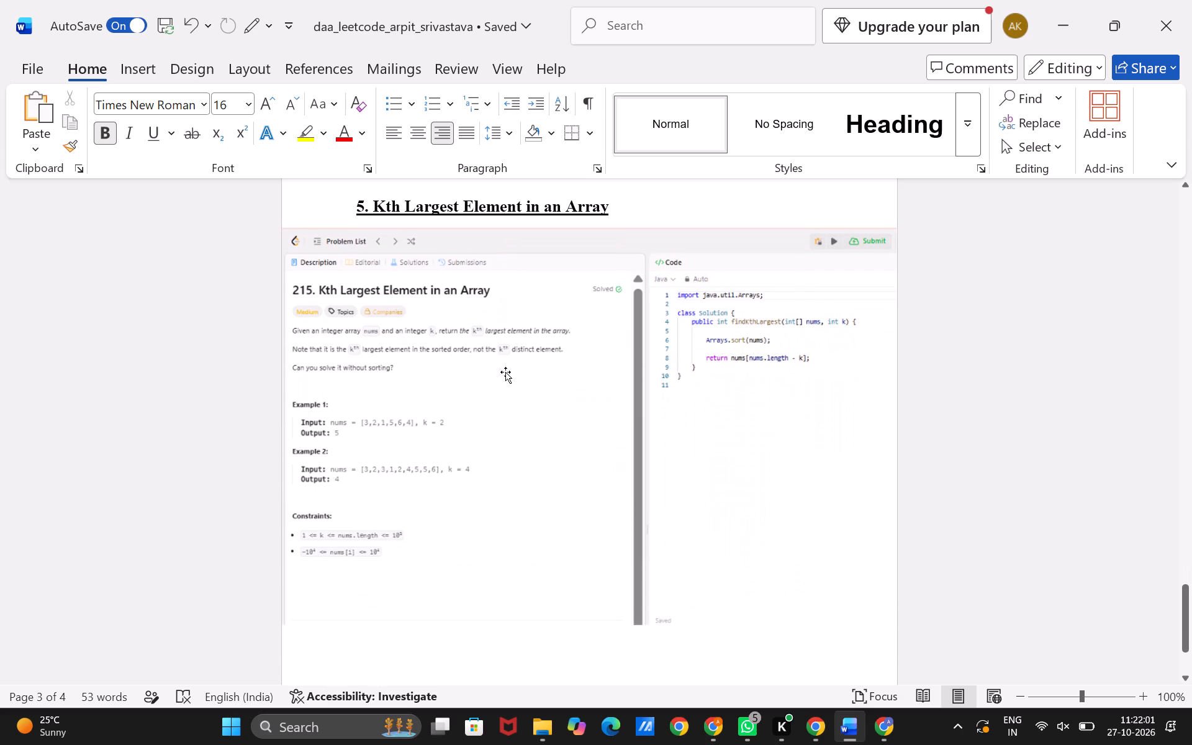
scroll(505, 372, down, 3)
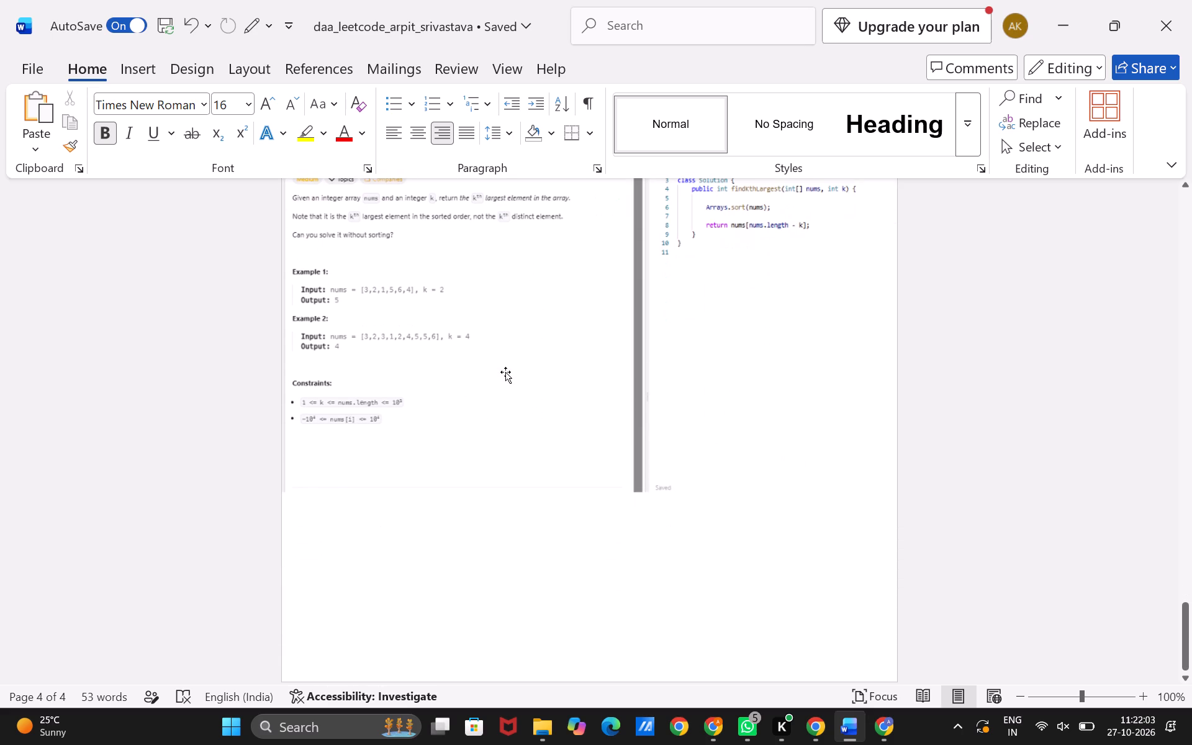
scroll(505, 372, down, 2)
scroll(505, 372, up, 4)
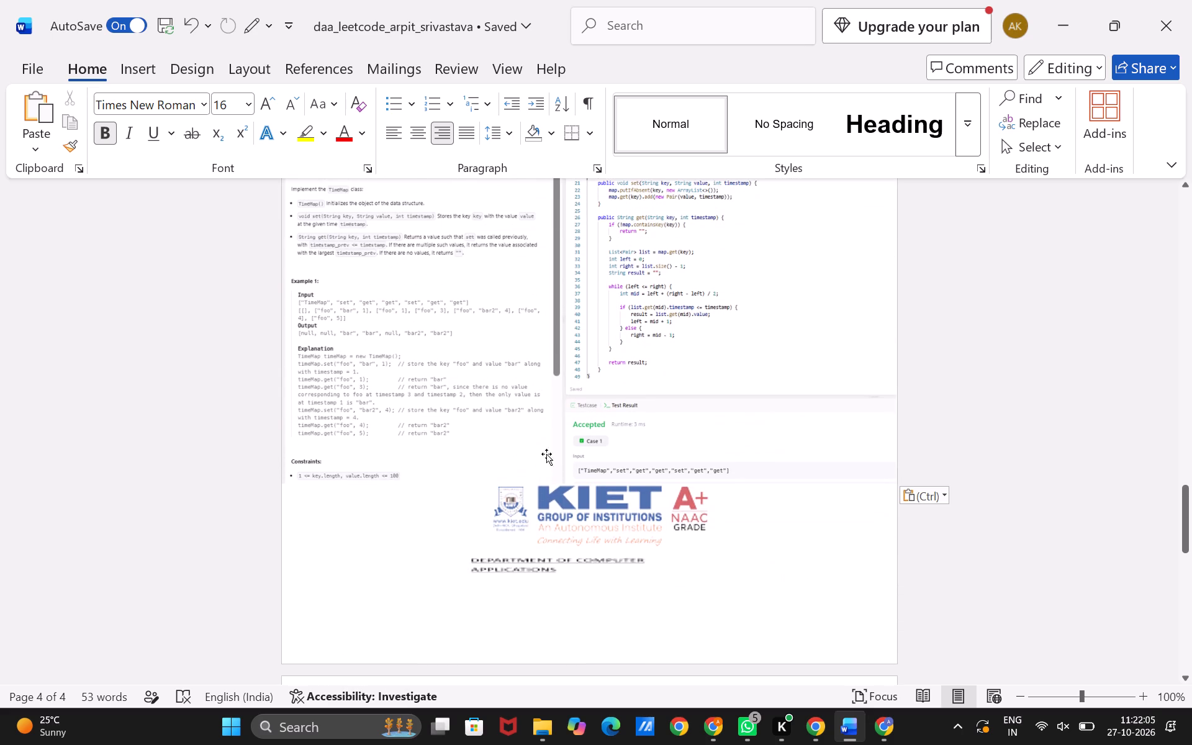
click(564, 538)
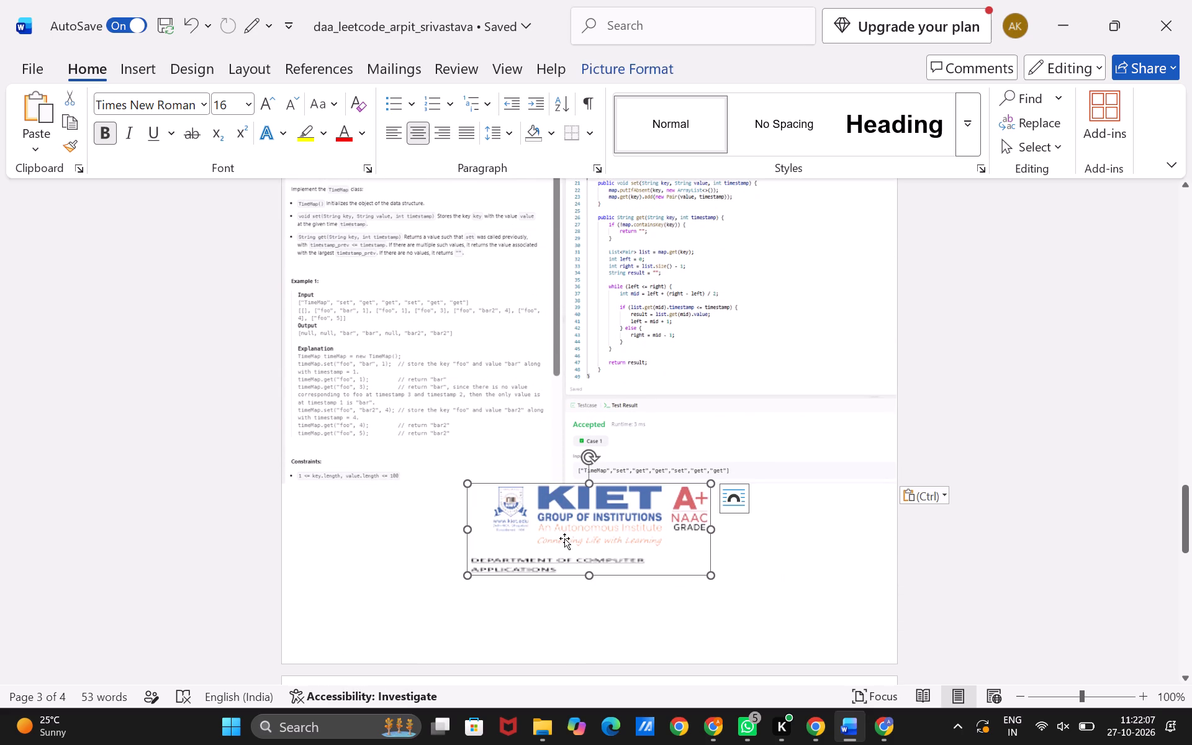
key(Delete)
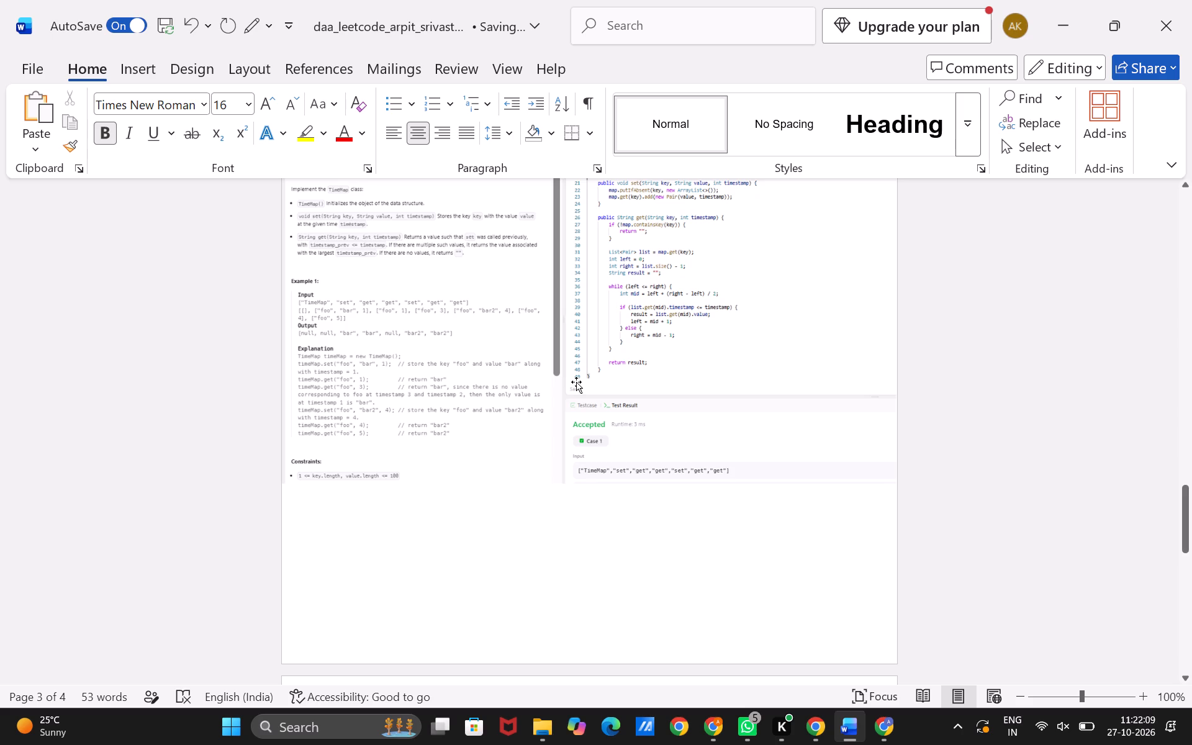
Review the whole report, from the student details table on page 1 through the numbered problem sections to the last one.
scroll(576, 382, up, 4)
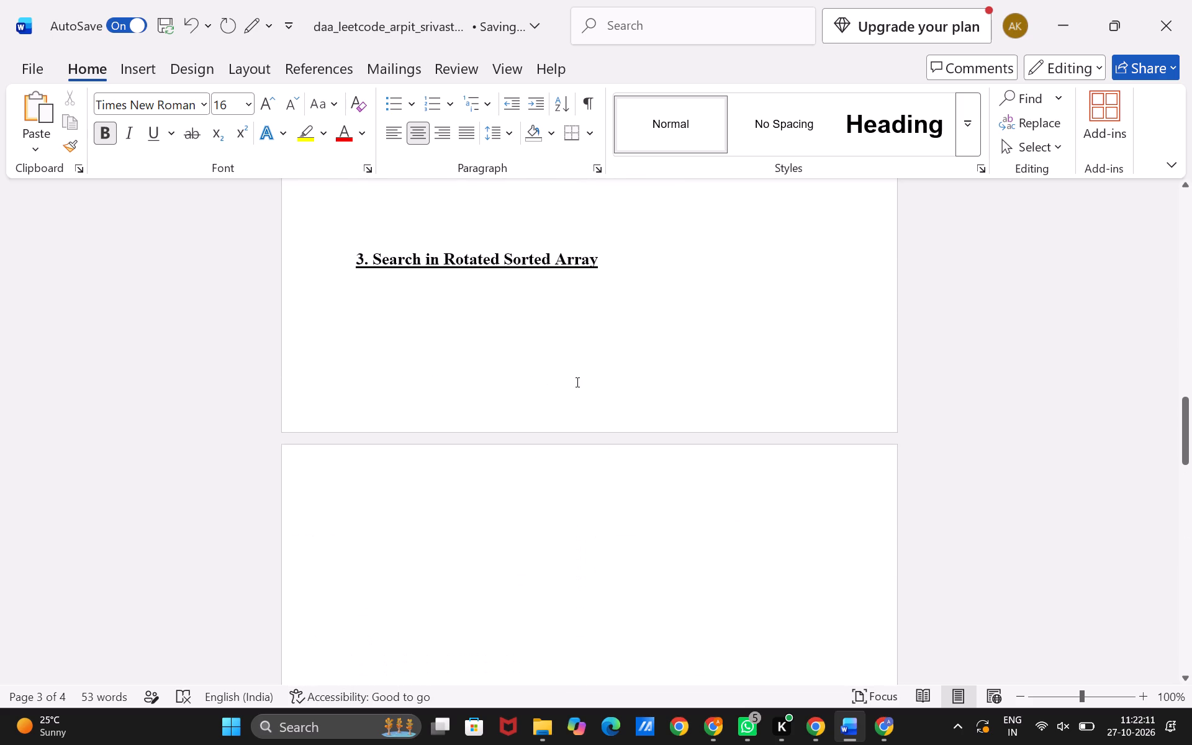
scroll(576, 382, up, 2)
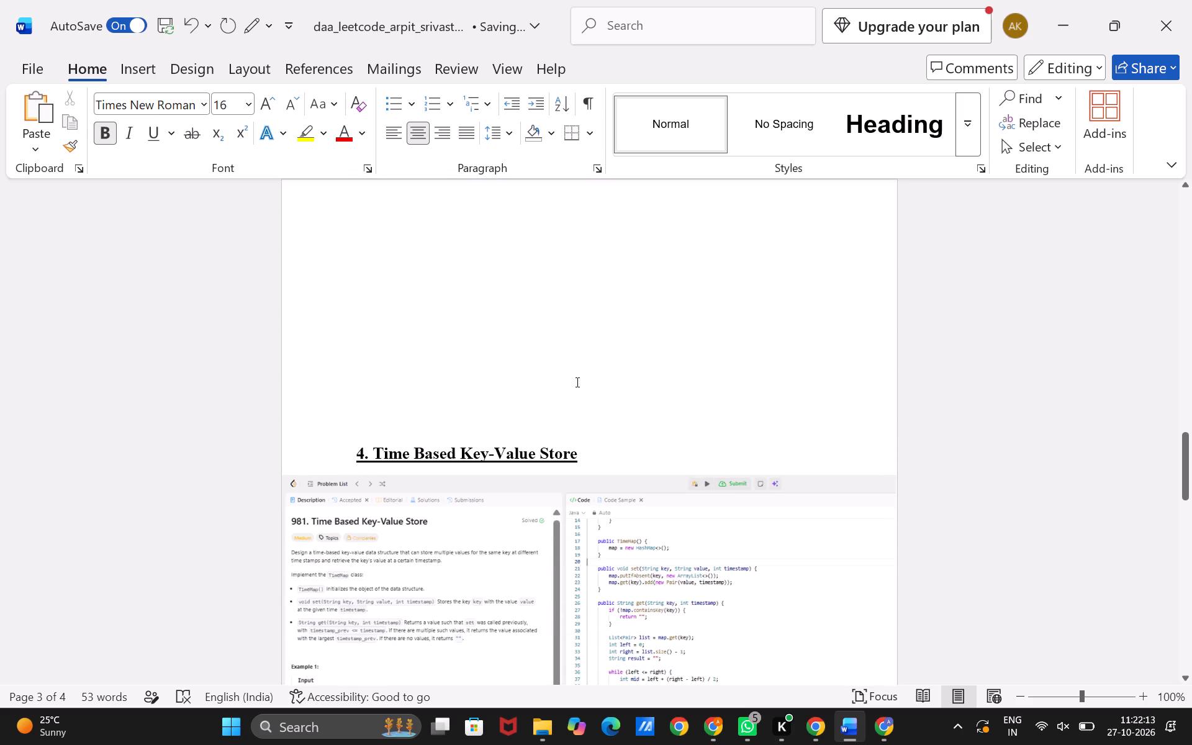
scroll(576, 382, up, 4)
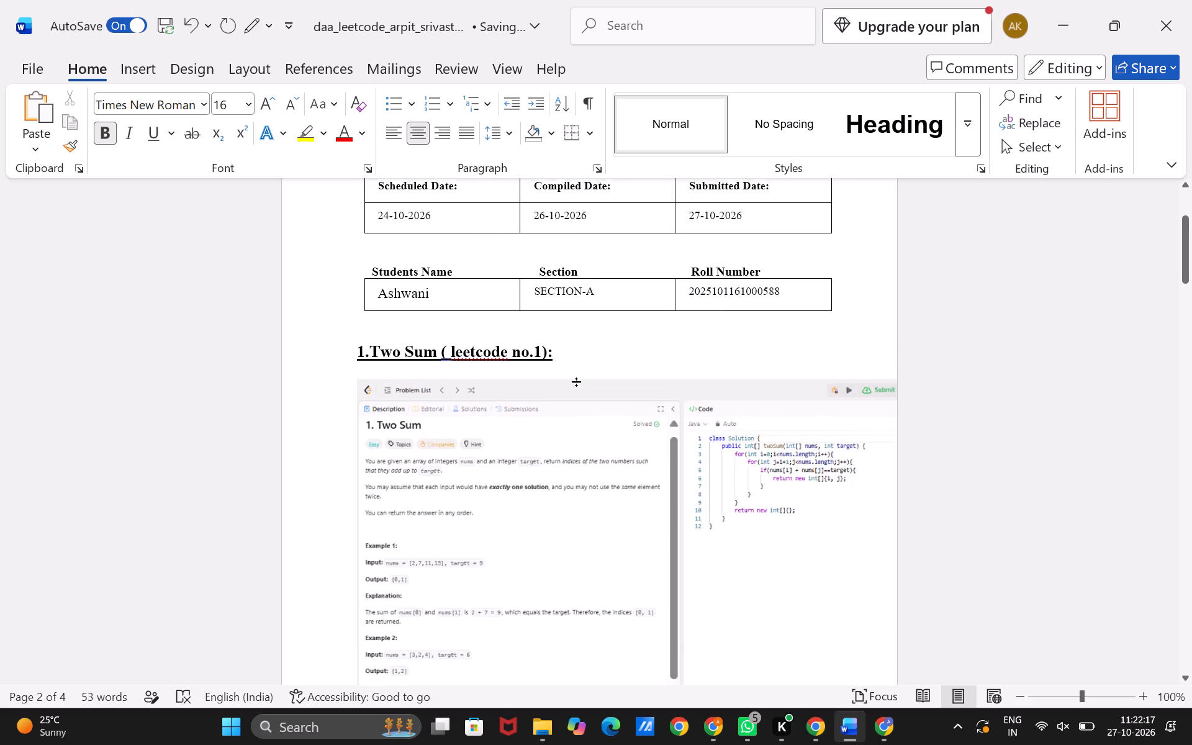
scroll(576, 382, up, 4)
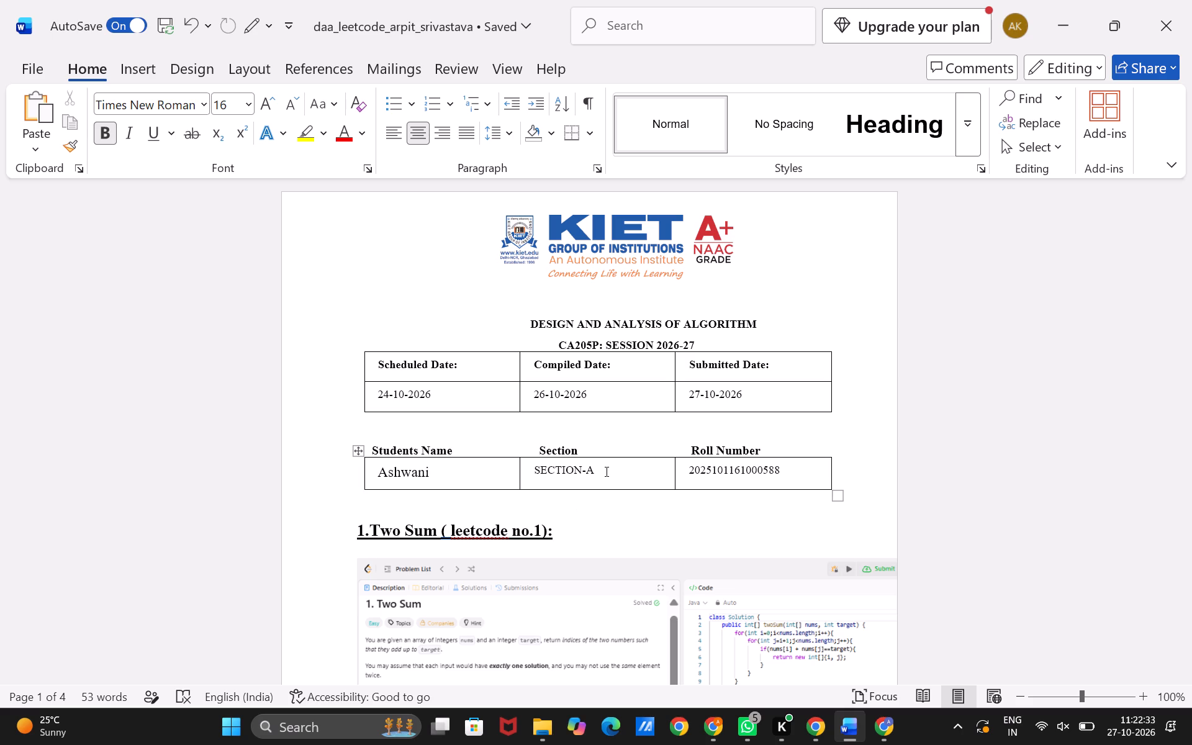
click(605, 471)
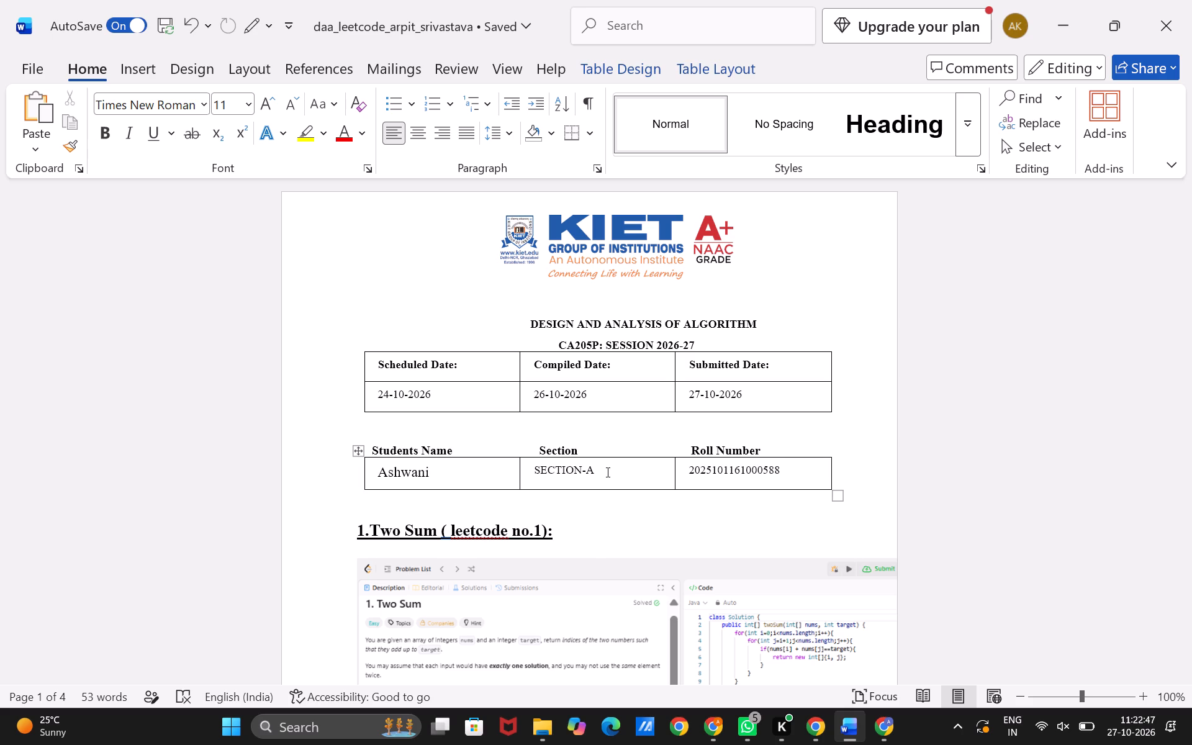
scroll(600, 551, down, 3)
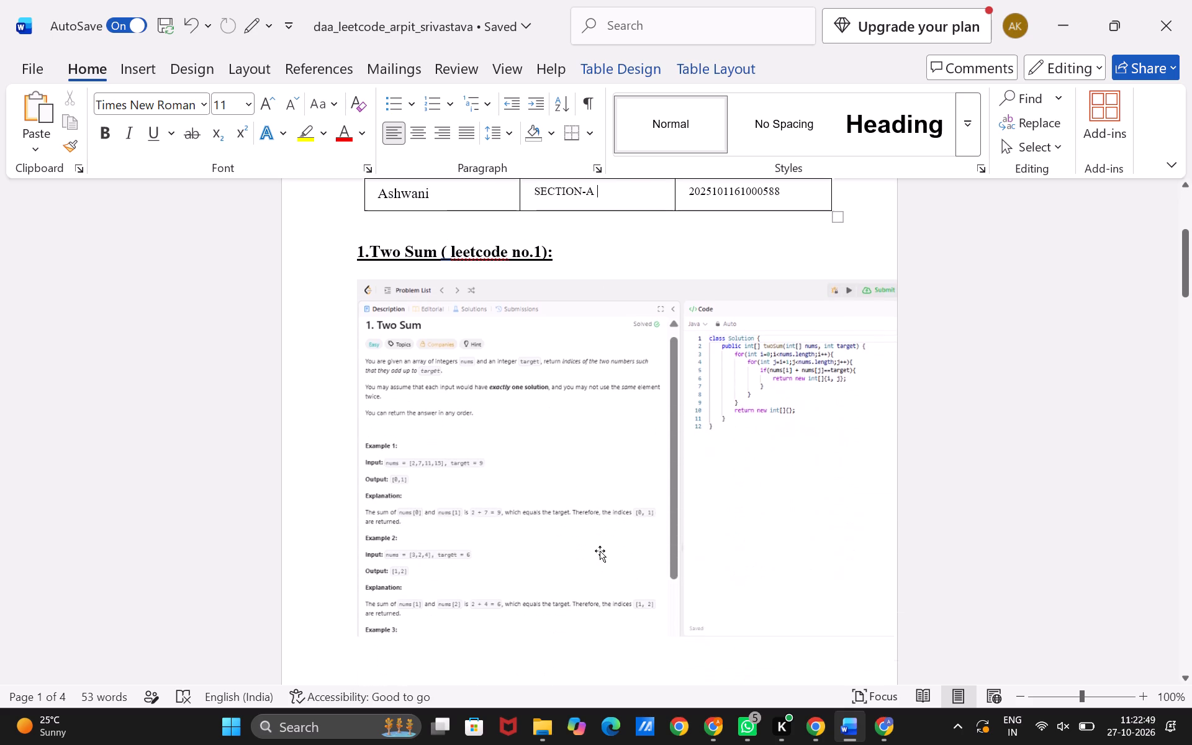
scroll(600, 551, down, 7)
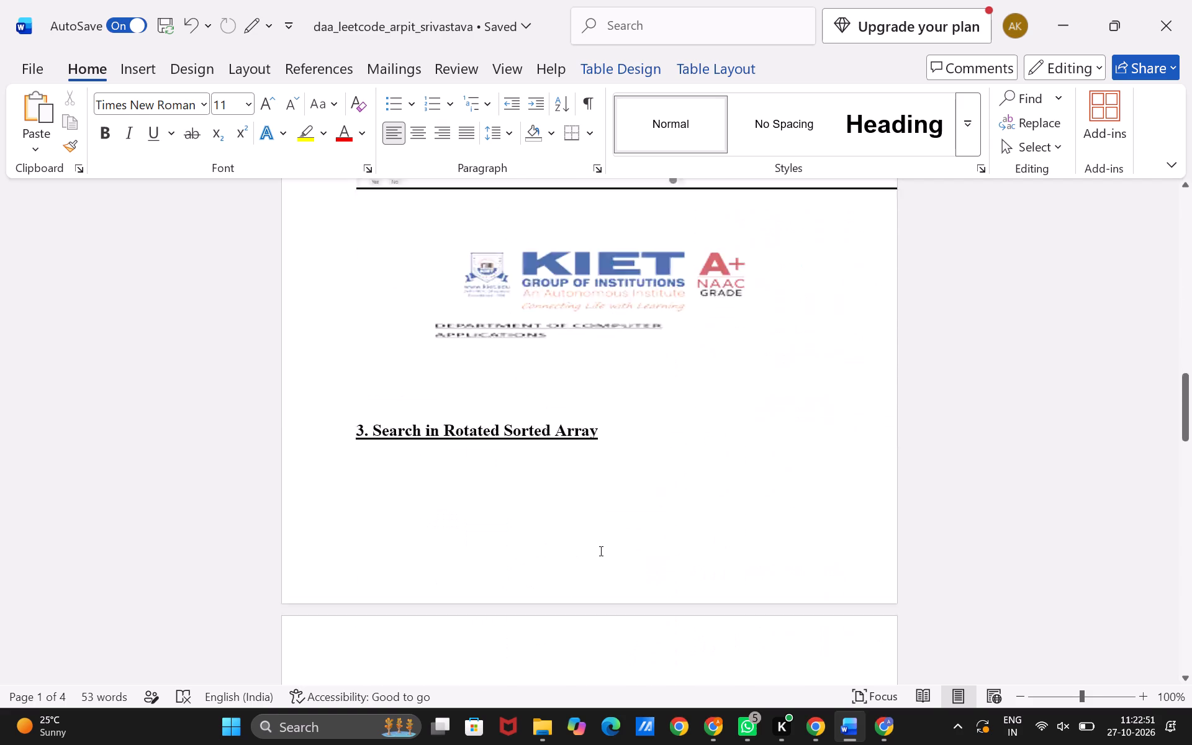
scroll(600, 551, down, 1)
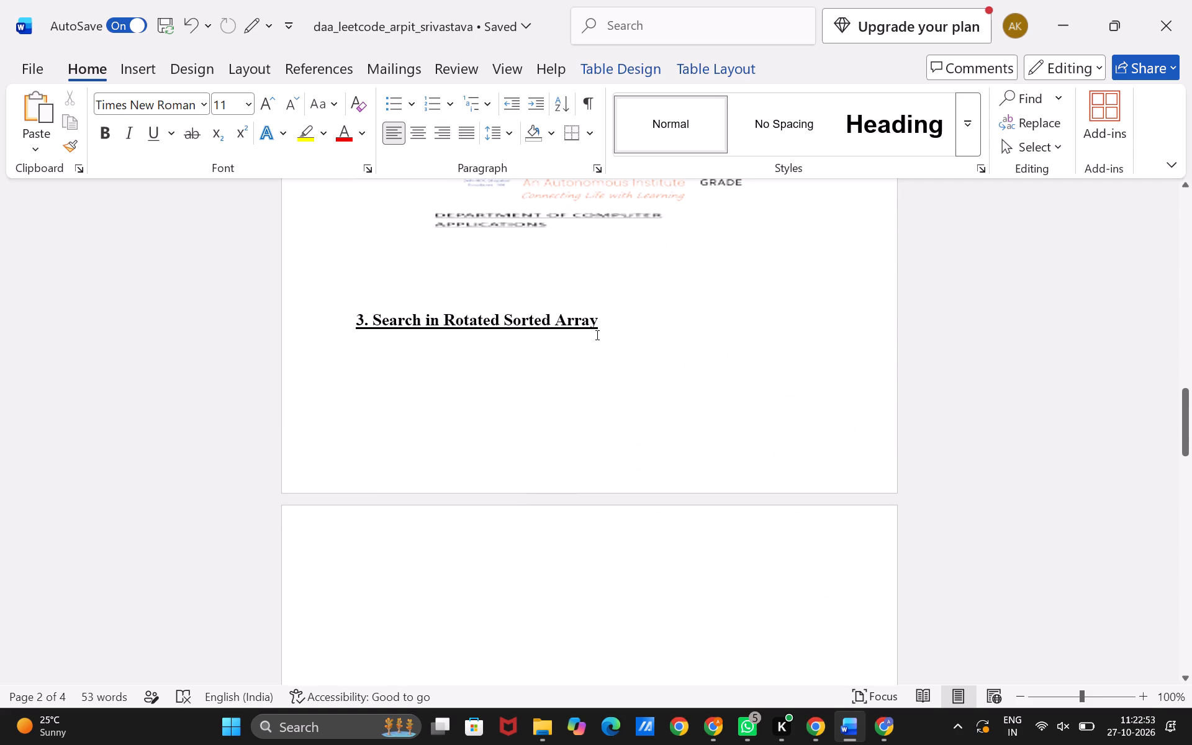
scroll(596, 335, down, 4)
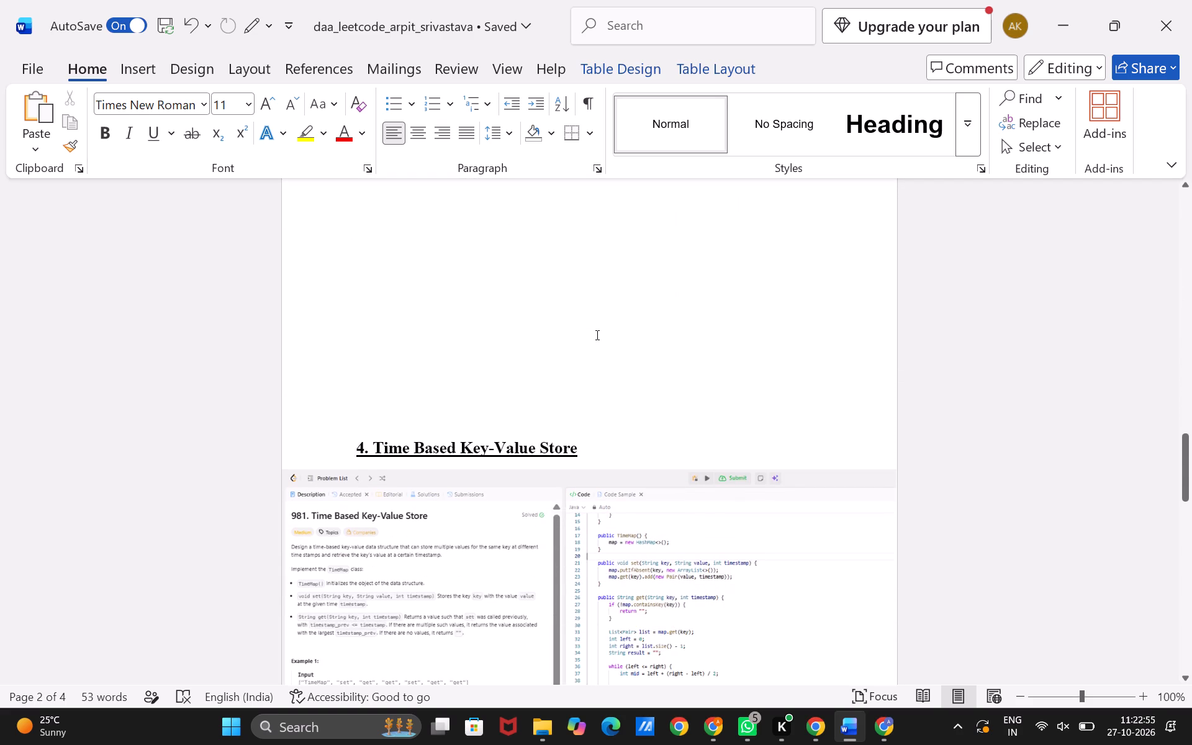
scroll(596, 335, down, 5)
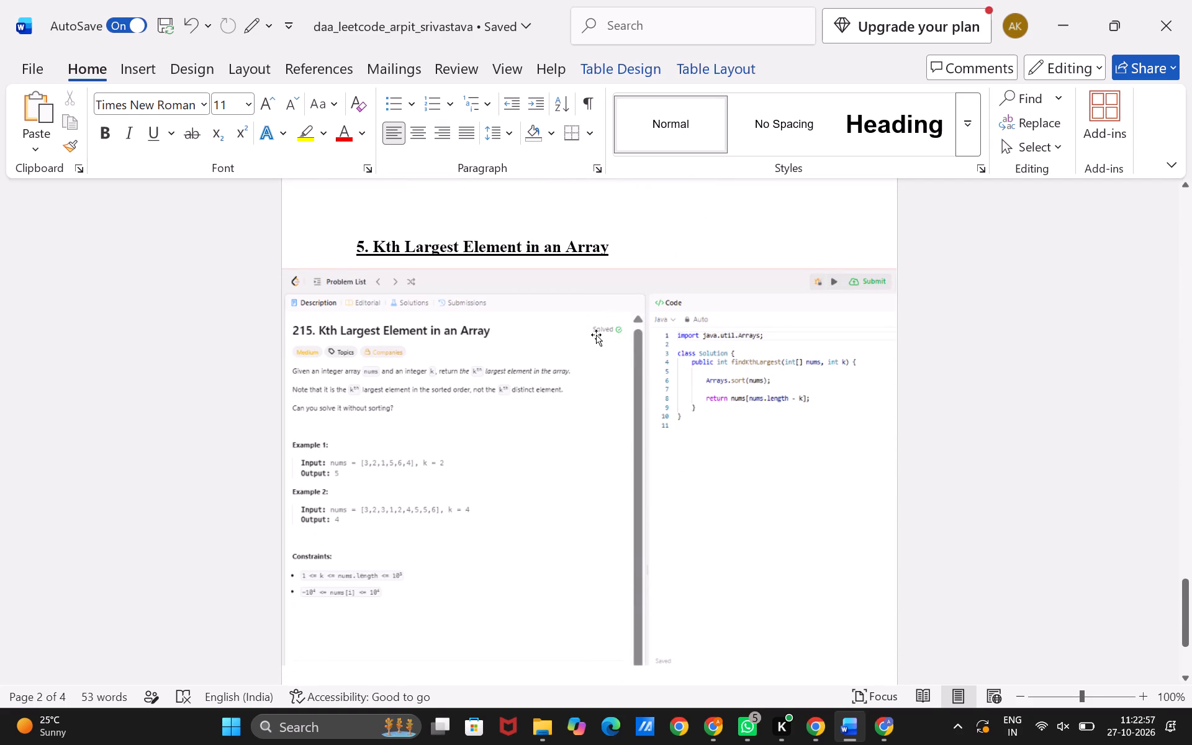
Delete the heading "3. Search in Rotated Sorted Array", which has no screenshot, from page 2.
scroll(596, 335, up, 1)
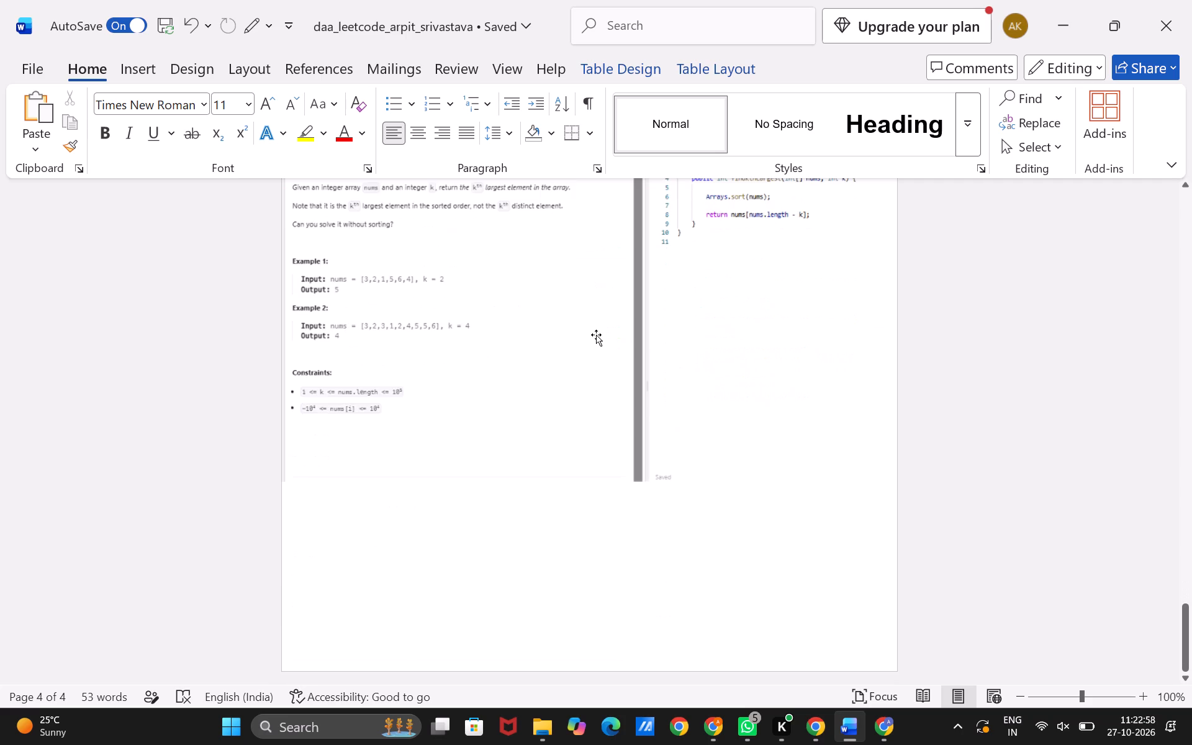
scroll(596, 335, up, 4)
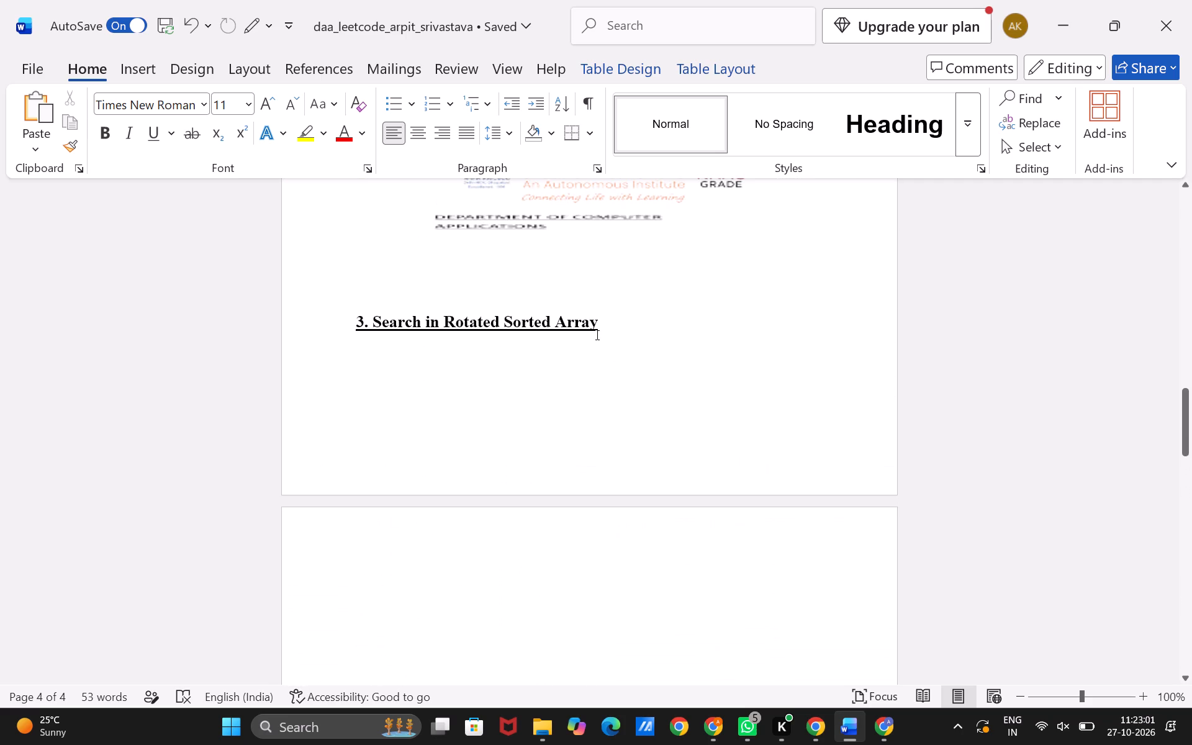
click(605, 327)
key(BackSpace)
key(BackSpace)
key(BackSpace)
key(BackSpace)
key(BackSpace)
key(BackSpace)
key(BackSpace)
key(BackSpace)
key(BackSpace)
key(BackSpace)
key(BackSpace)
key(BackSpace)
key(BackSpace)
key(BackSpace)
key(BackSpace)
key(BackSpace)
key(BackSpace)
key(BackSpace)
key(BackSpace)
key(BackSpace)
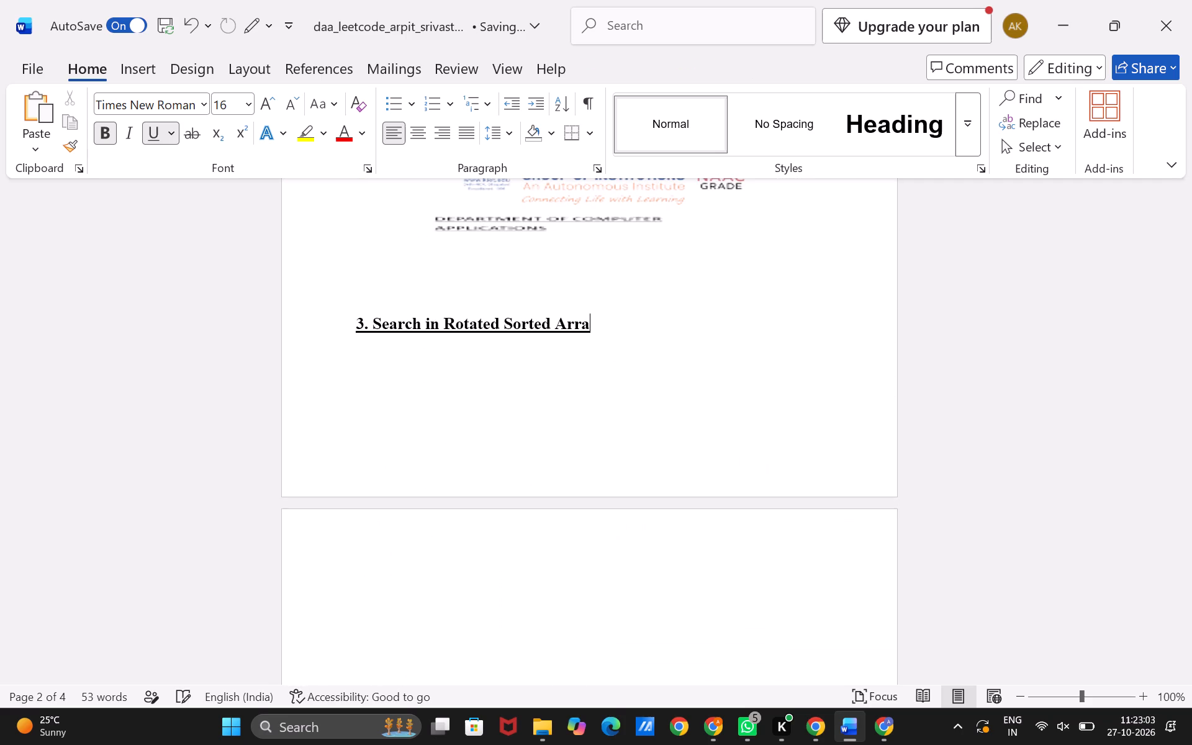
key(BackSpace)
key(BackSpace)
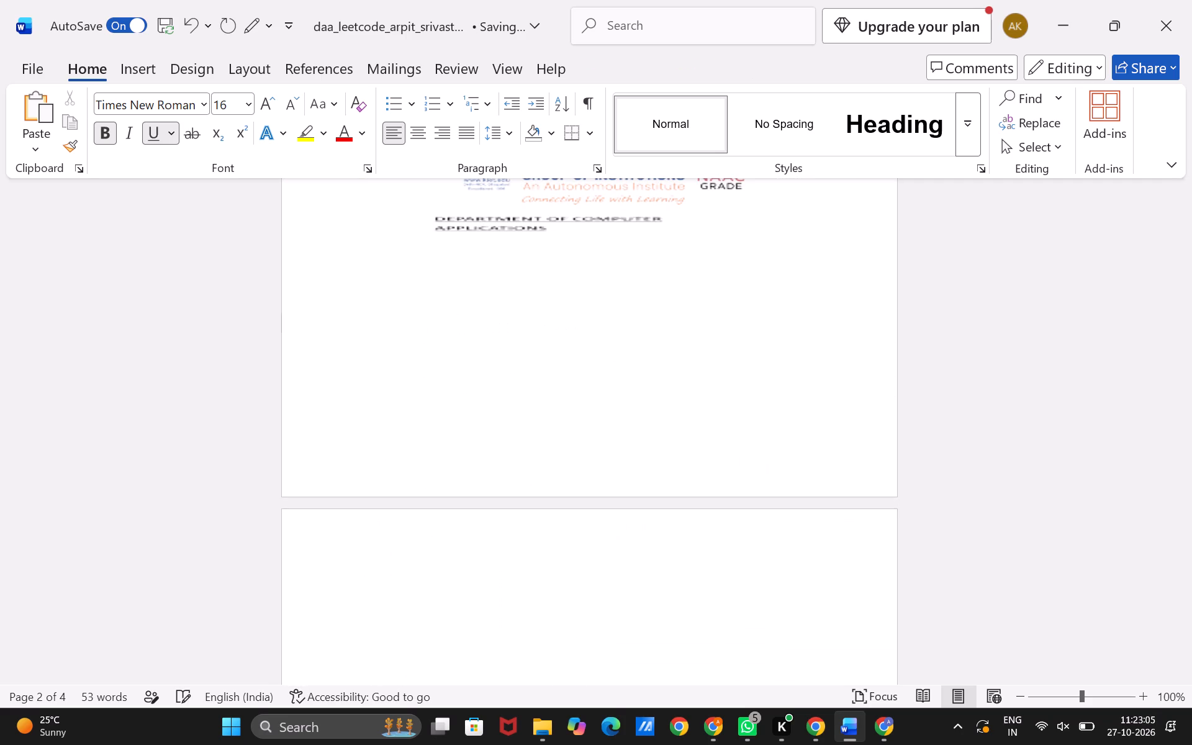
key(BackSpace)
Delete the KIET logo picture below the majority element screenshot on page 2.
scroll(605, 327, up, 1)
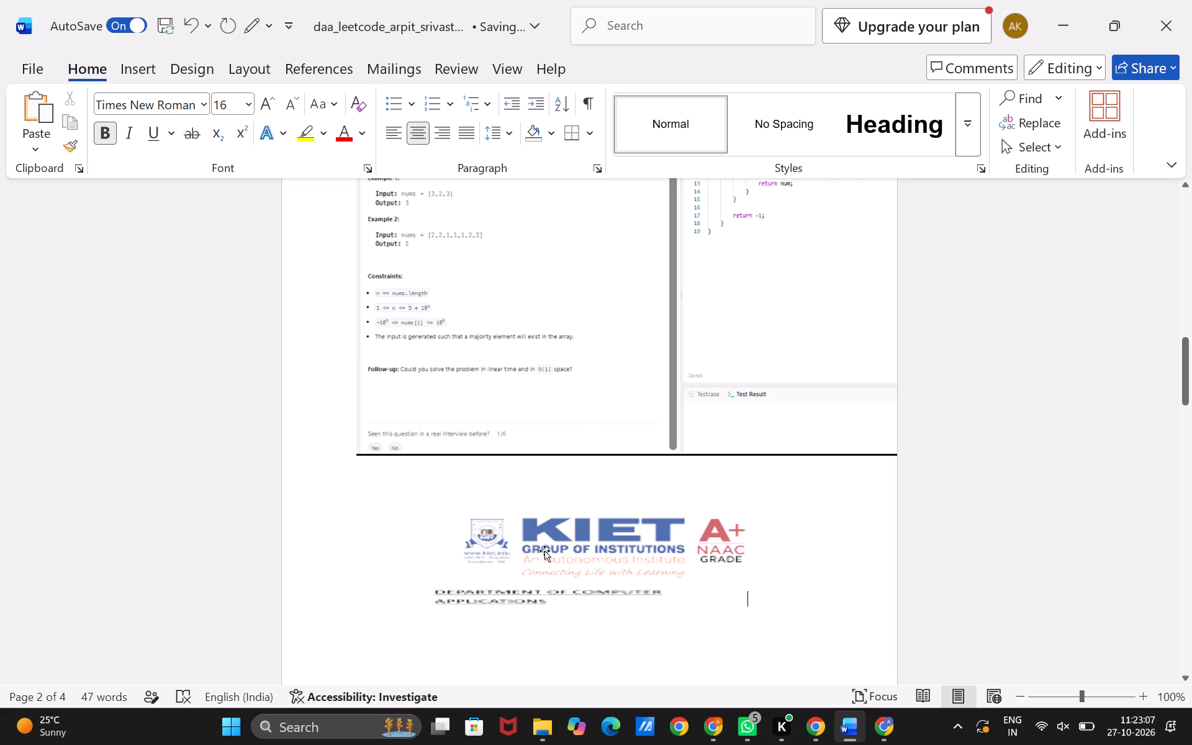
click(545, 552)
key(Delete)
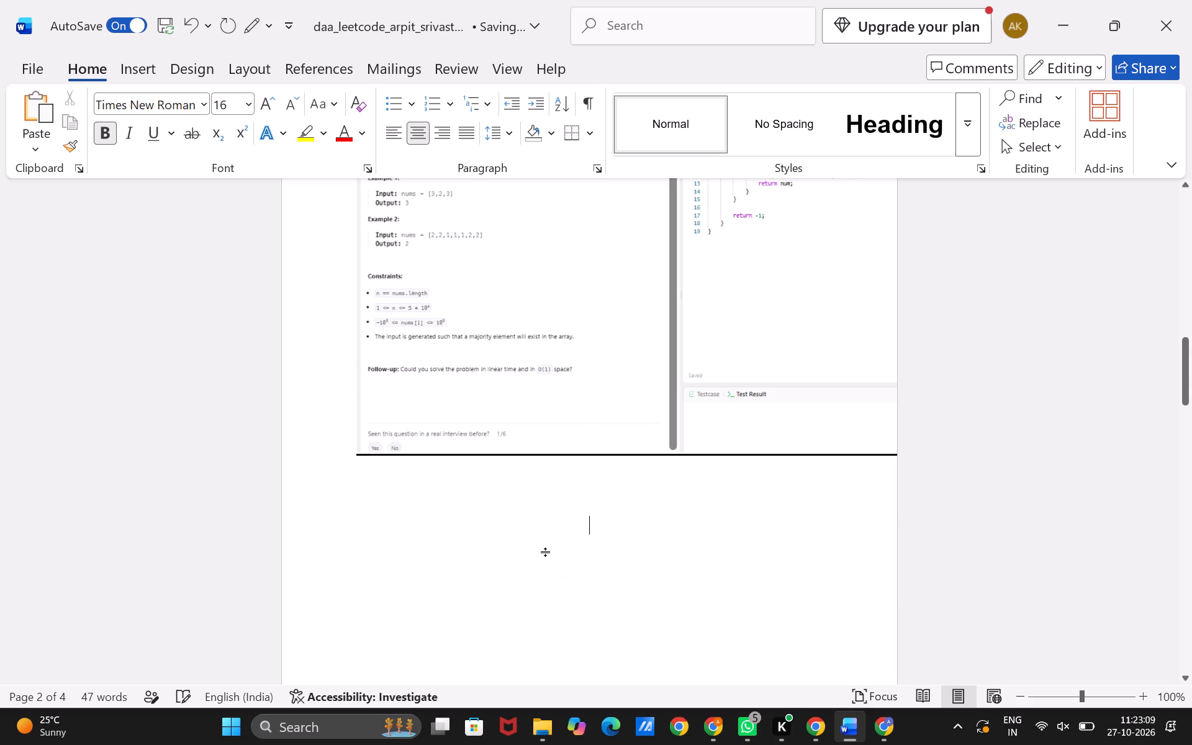
Save a copy of the report to the Desktop folder as a Word document named "ada lab leet code".
scroll(545, 552, up, 5)
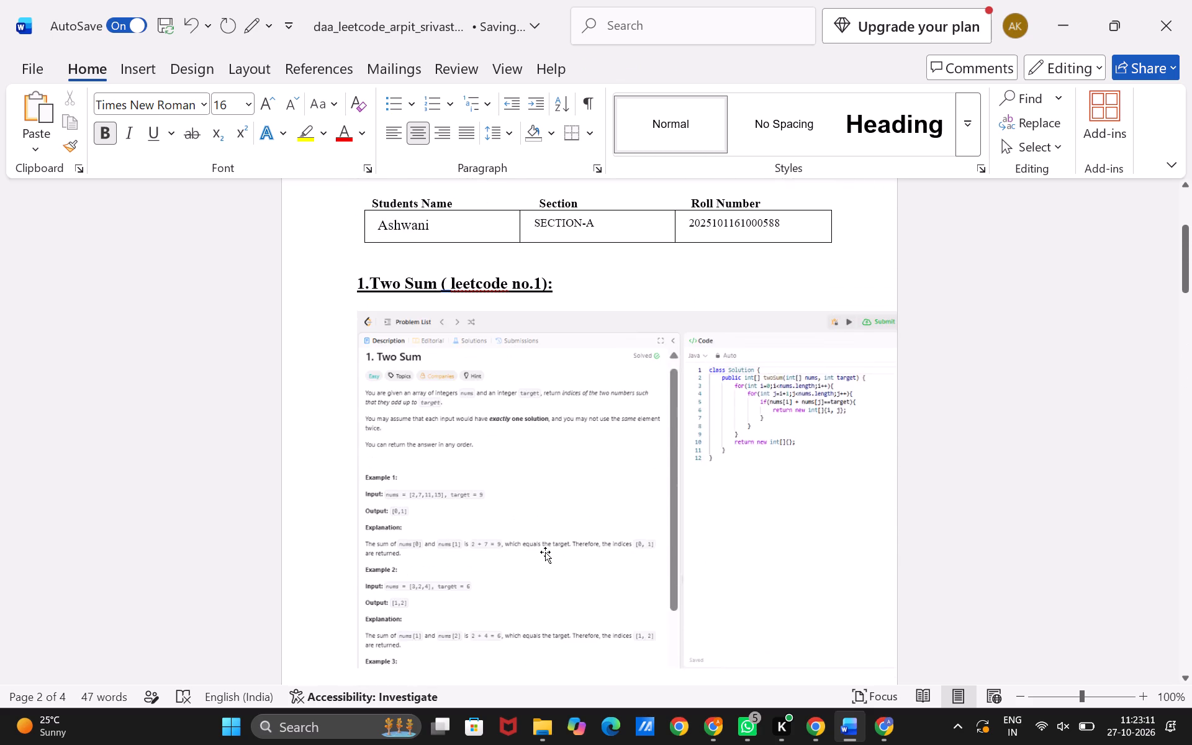
scroll(545, 552, up, 2)
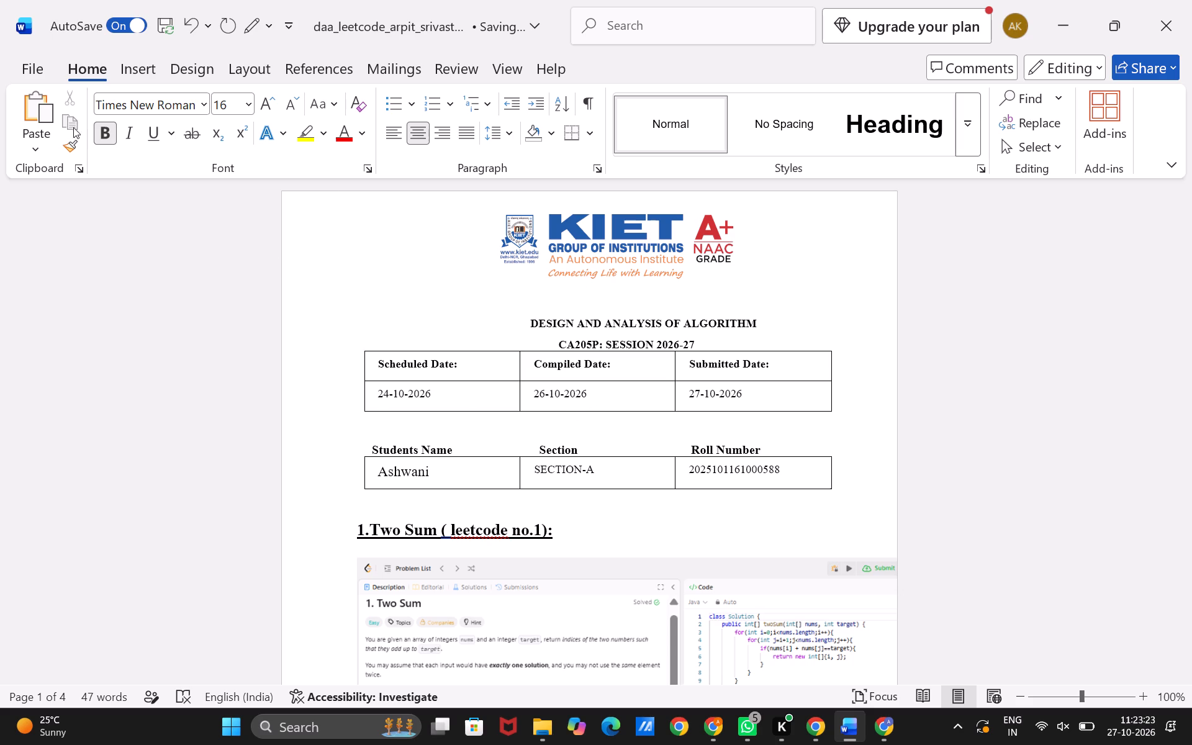
click(25, 69)
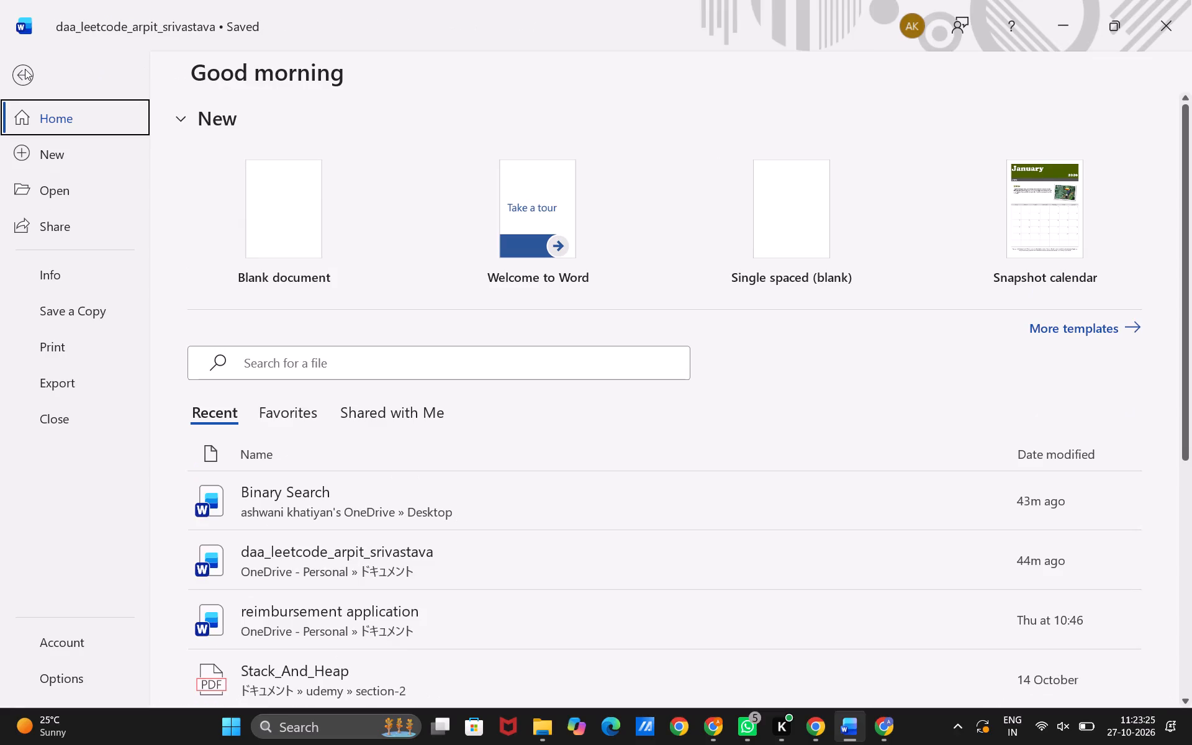
click(70, 311)
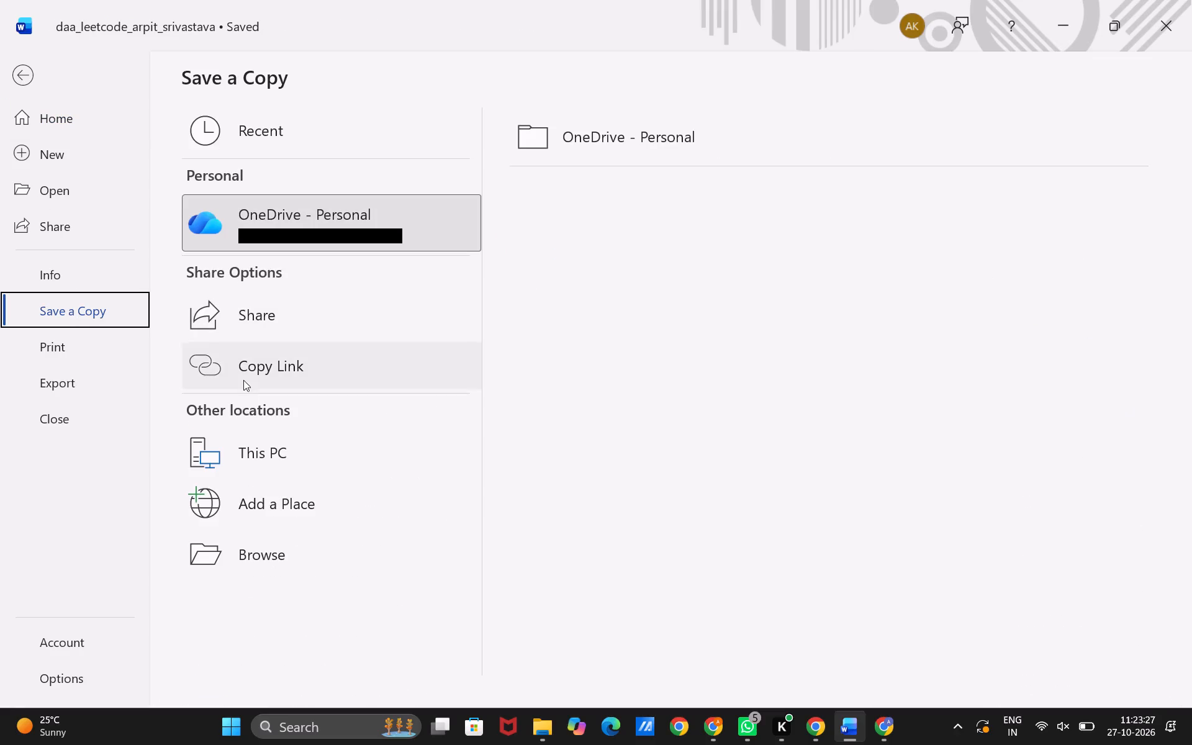
click(265, 437)
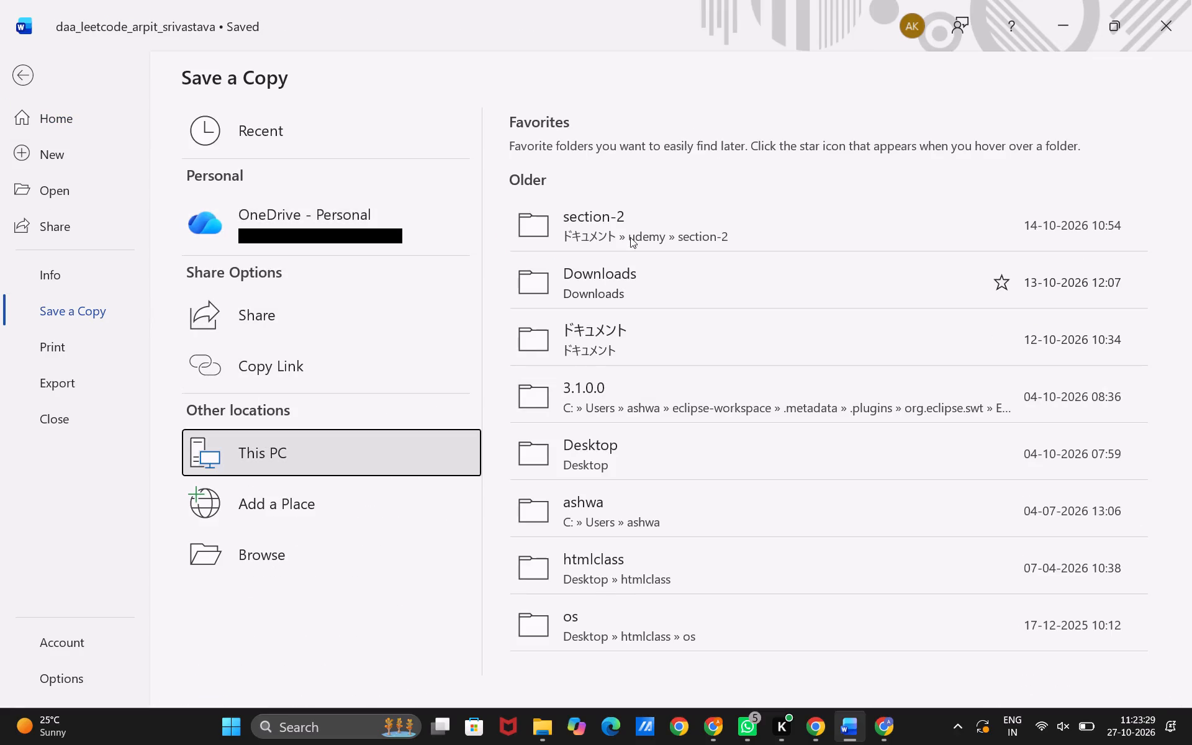
click(582, 458)
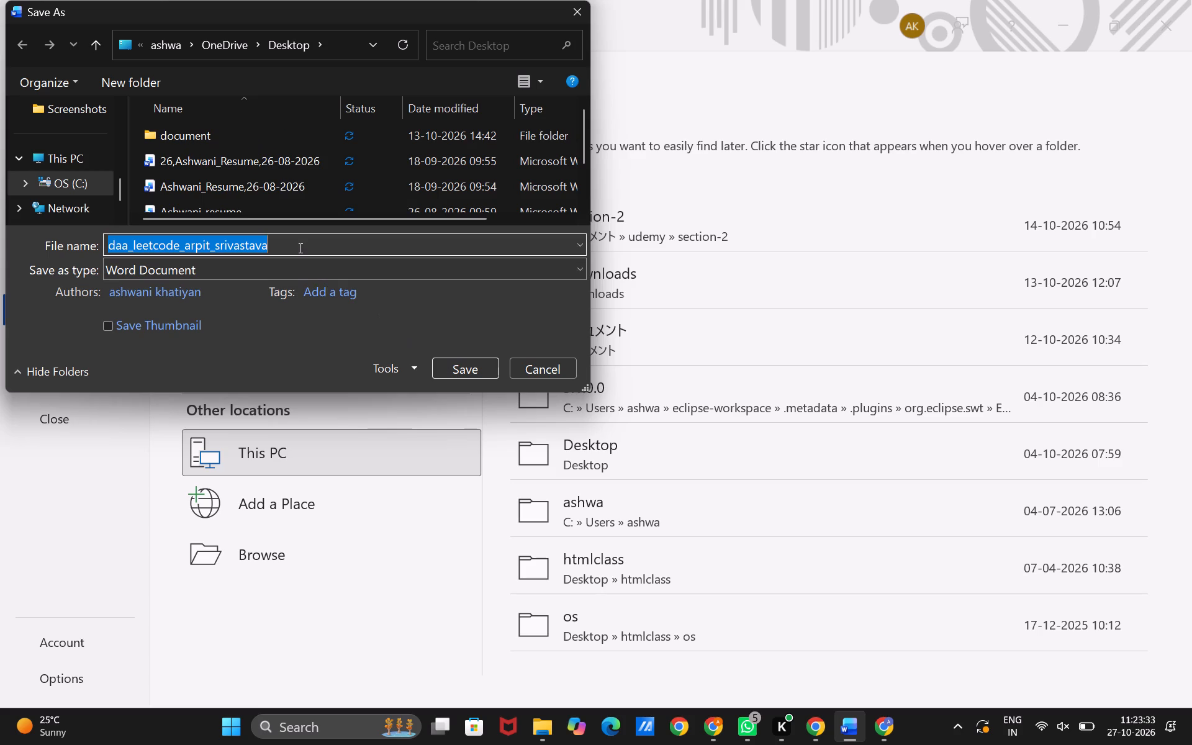
click(299, 248)
key(BackSpace)
key(BackSpace)
key(BackSpace)
key(BackSpace)
key(BackSpace)
key(BackSpace)
key(BackSpace)
key(BackSpace)
key(BackSpace)
key(BackSpace)
key(BackSpace)
key(BackSpace)
key(BackSpace)
key(BackSpace)
key(BackSpace)
key(BackSpace)
key(BackSpace)
key(BackSpace)
key(BackSpace)
key(BackSpace)
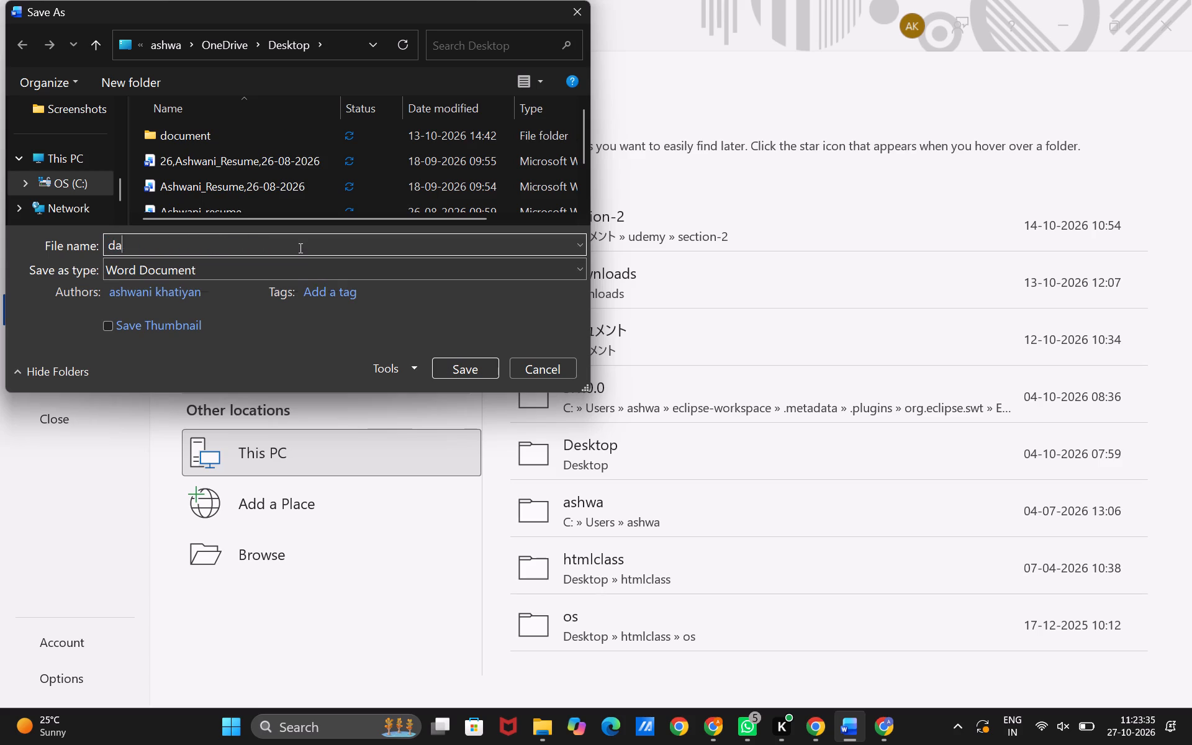
text(ada)
key(space)
text(lab leet code)
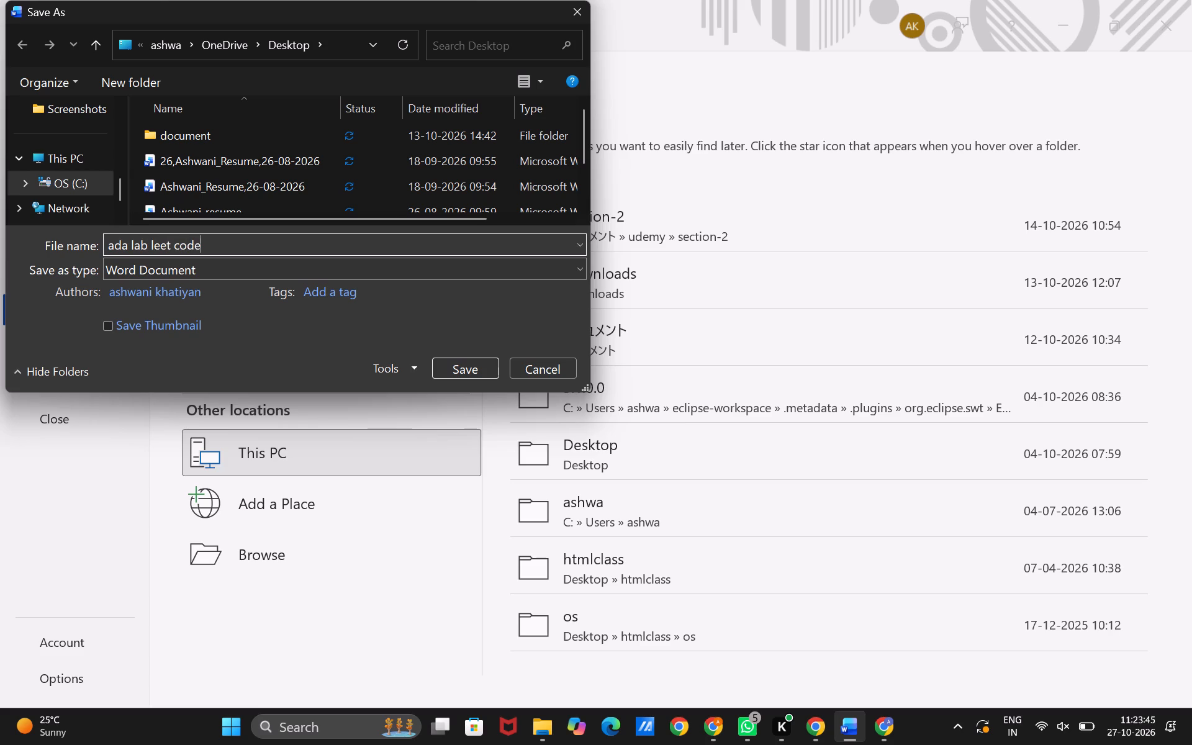
click(446, 362)
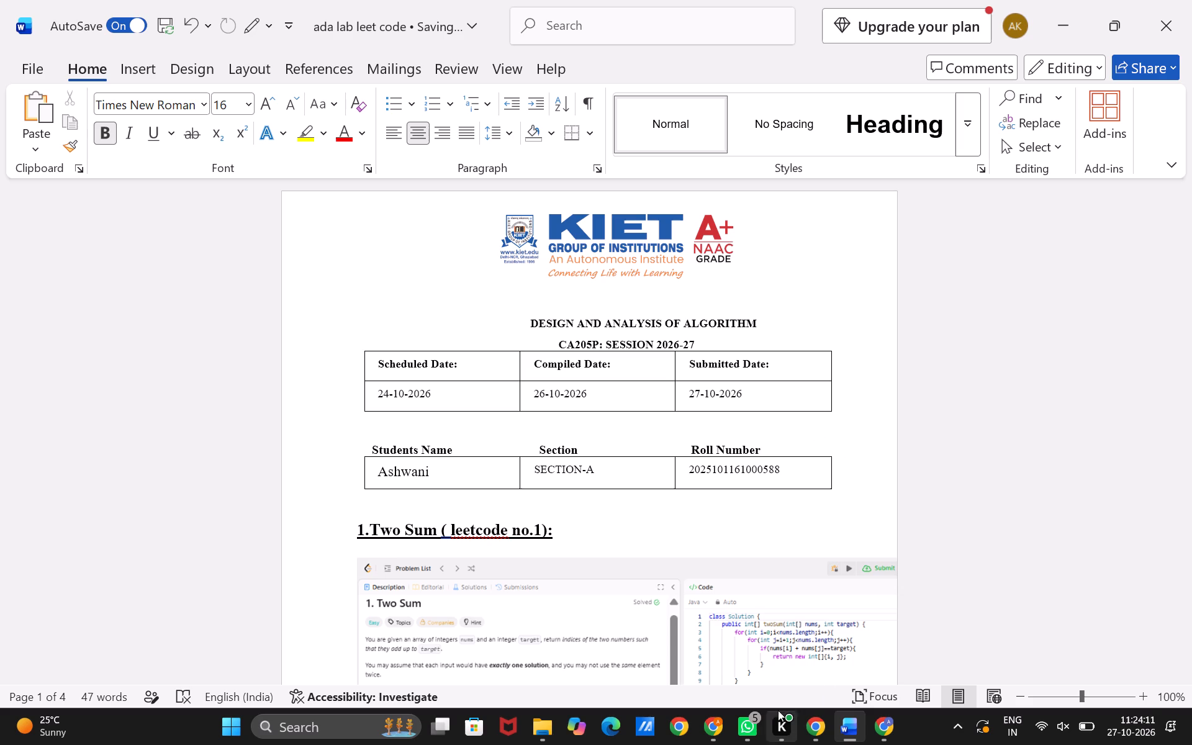
Switch to Chrome and play the Udemy lecture "114. Maven Introduction" at 2x speed.
click(720, 728)
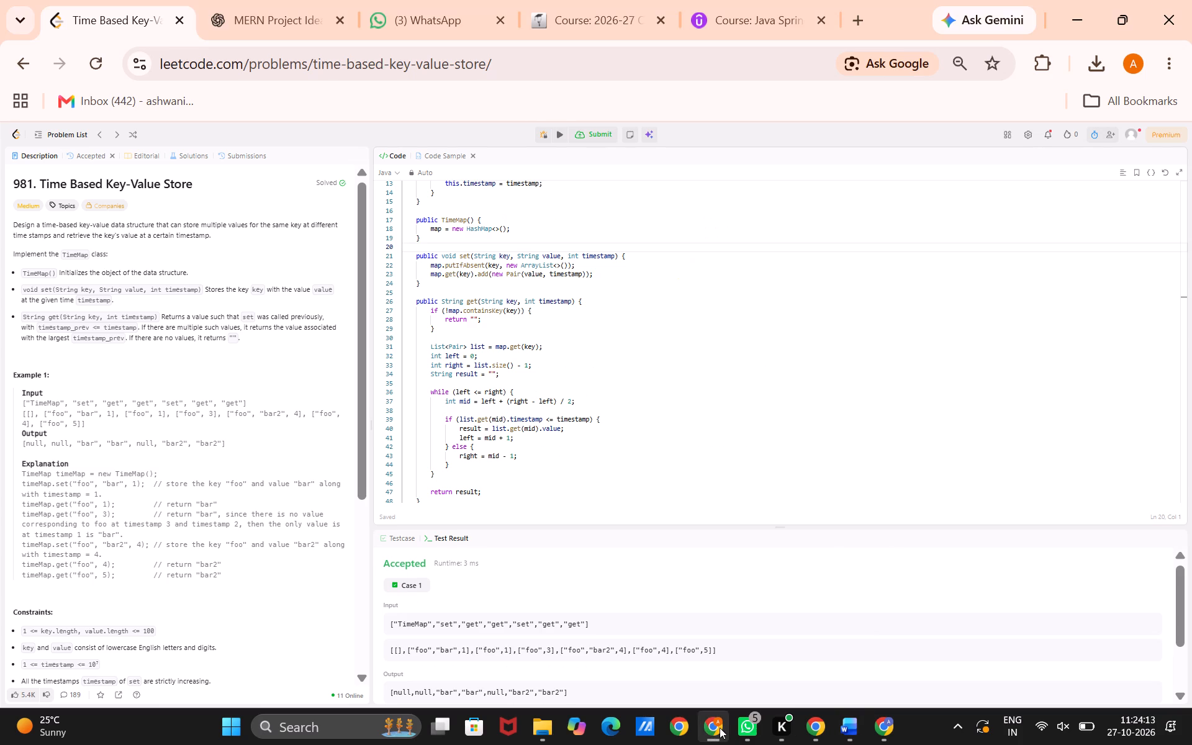
click(778, 2)
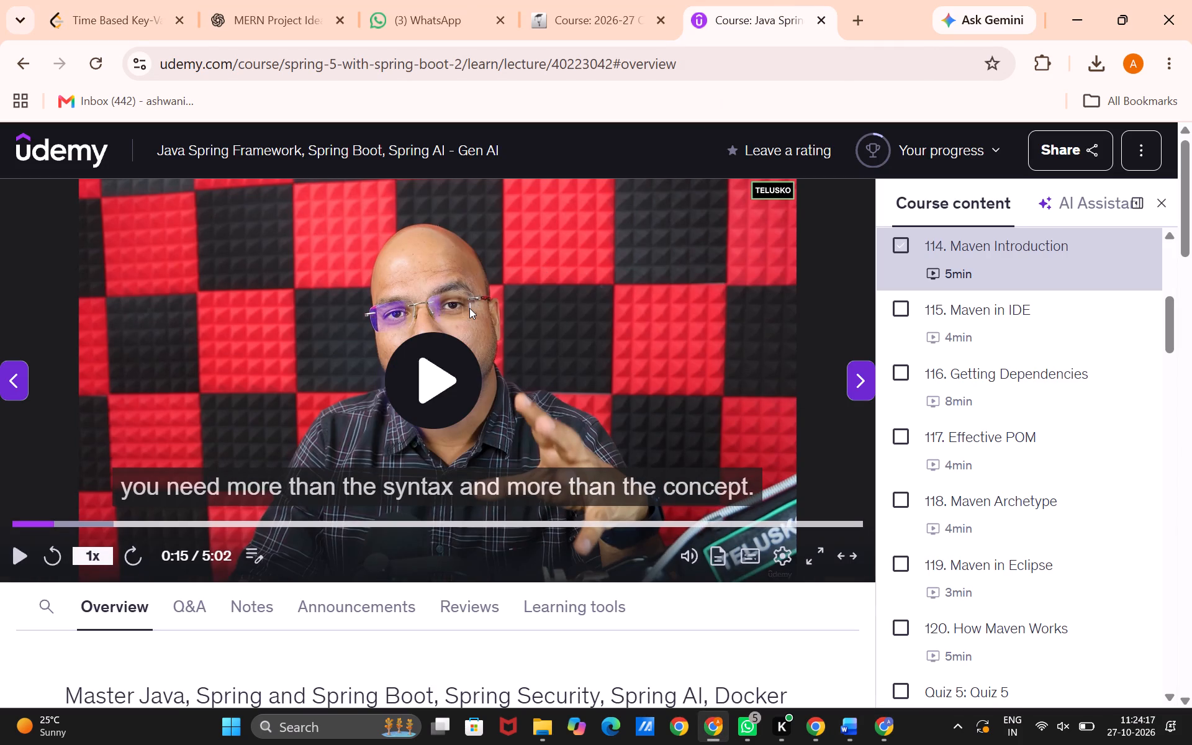
click(423, 377)
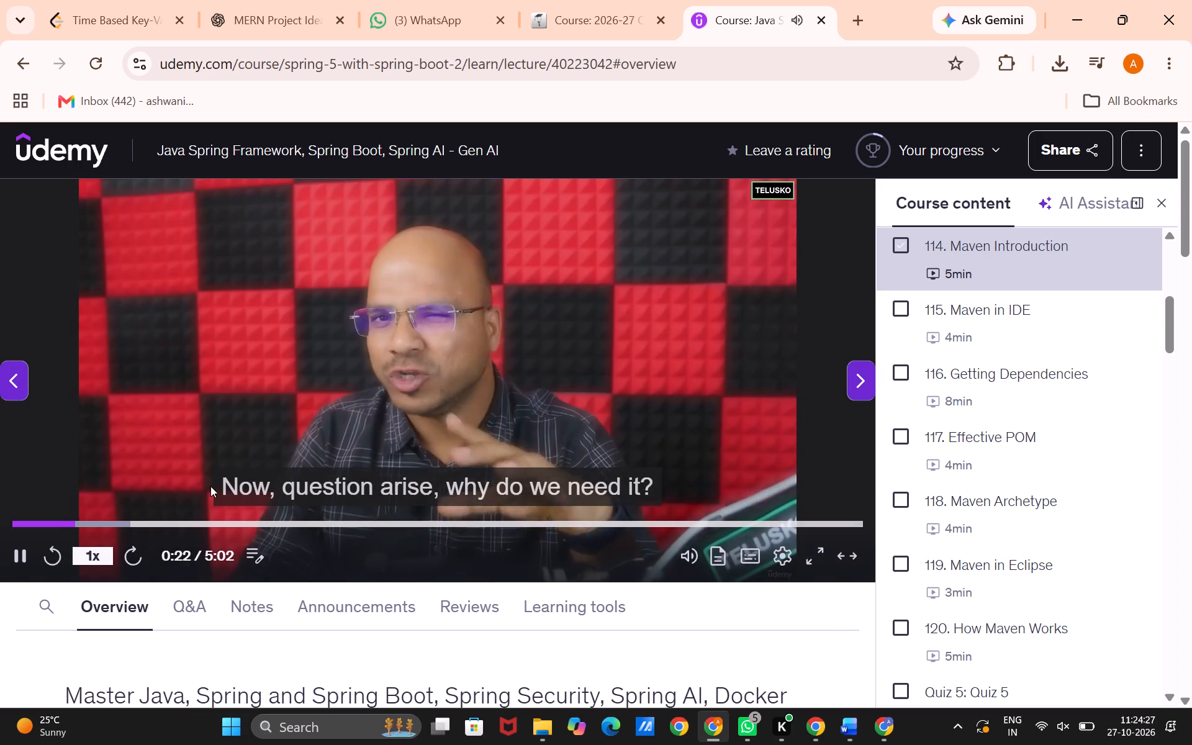
click(94, 552)
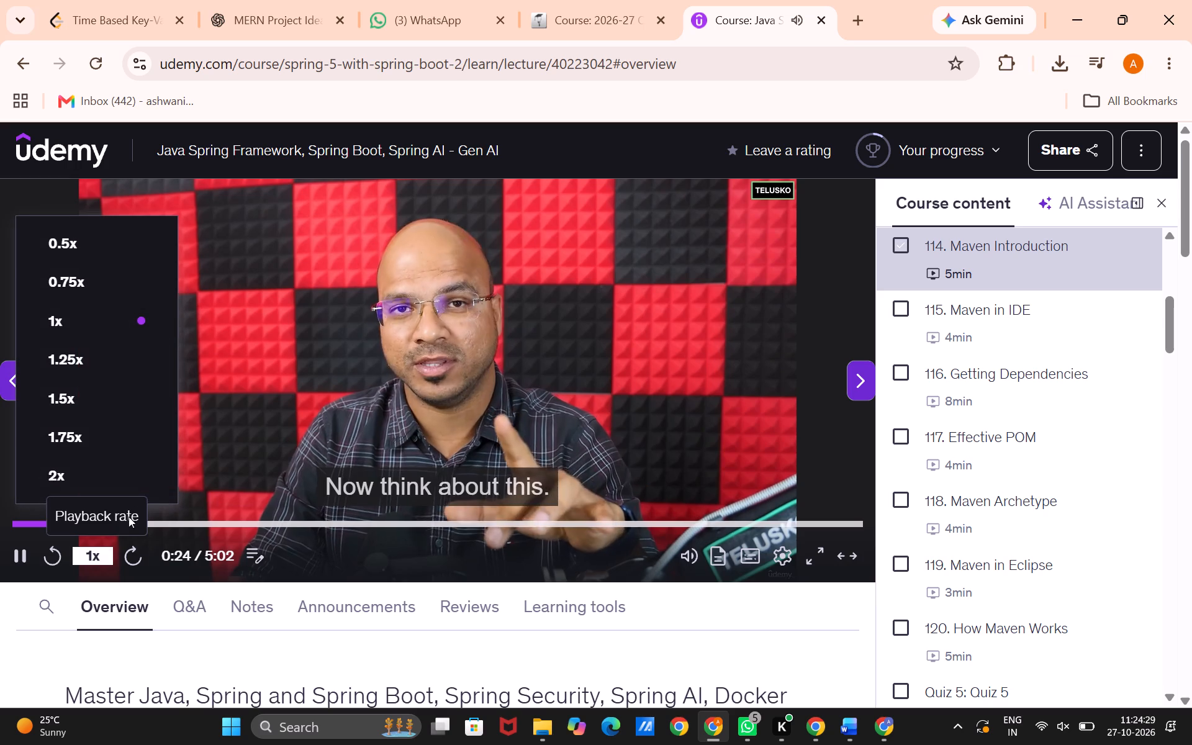
click(118, 471)
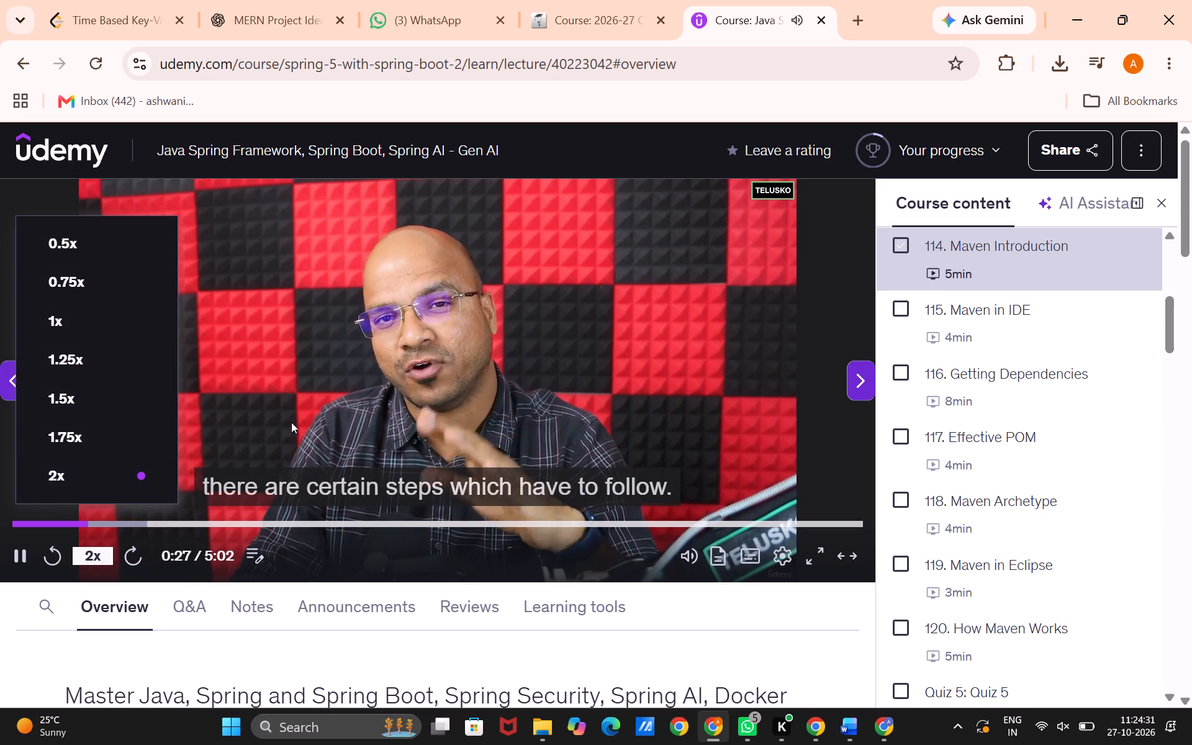
click(336, 411)
click(336, 411)
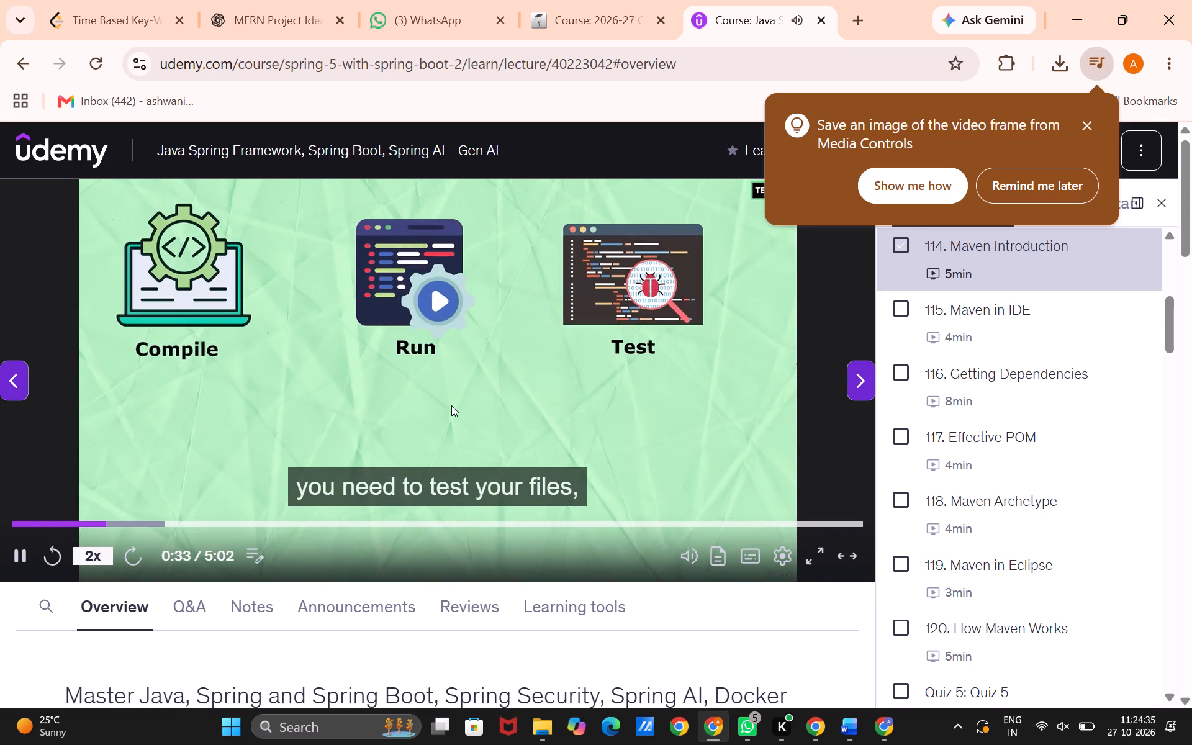
Skip the Maven Introduction lecture almost to its end, at about 4:59.
scroll(982, 444, right, 1)
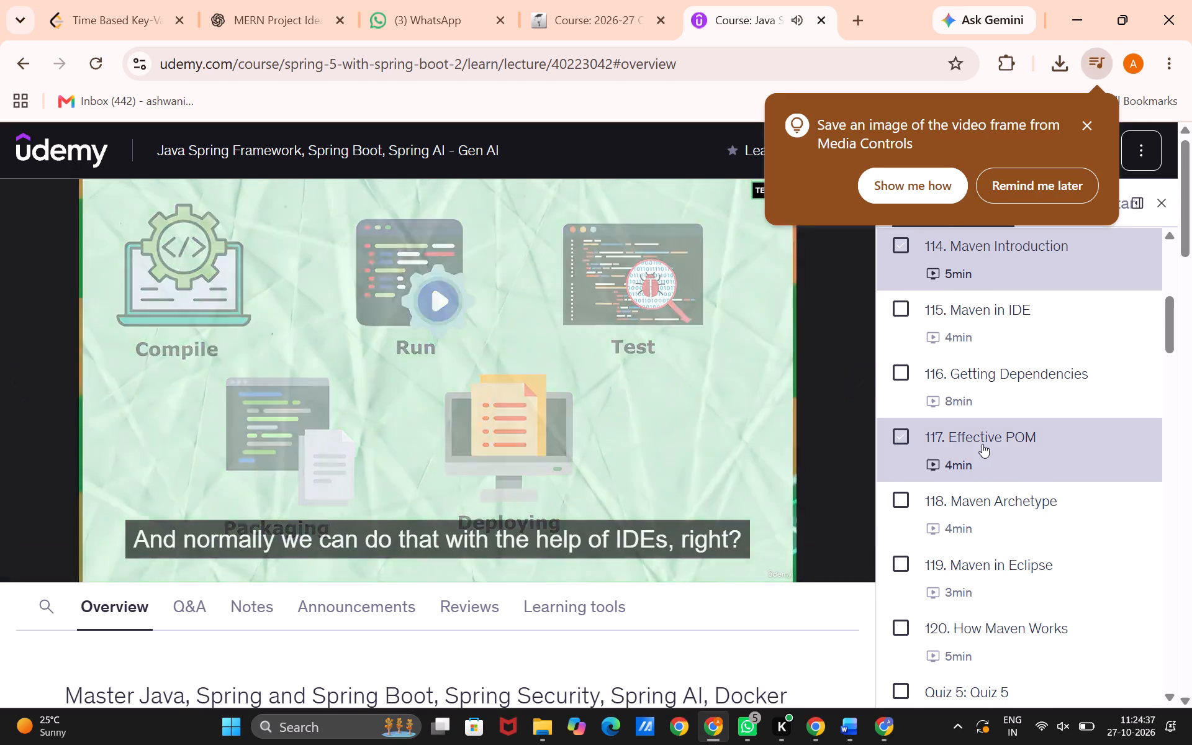
scroll(982, 444, right, 1)
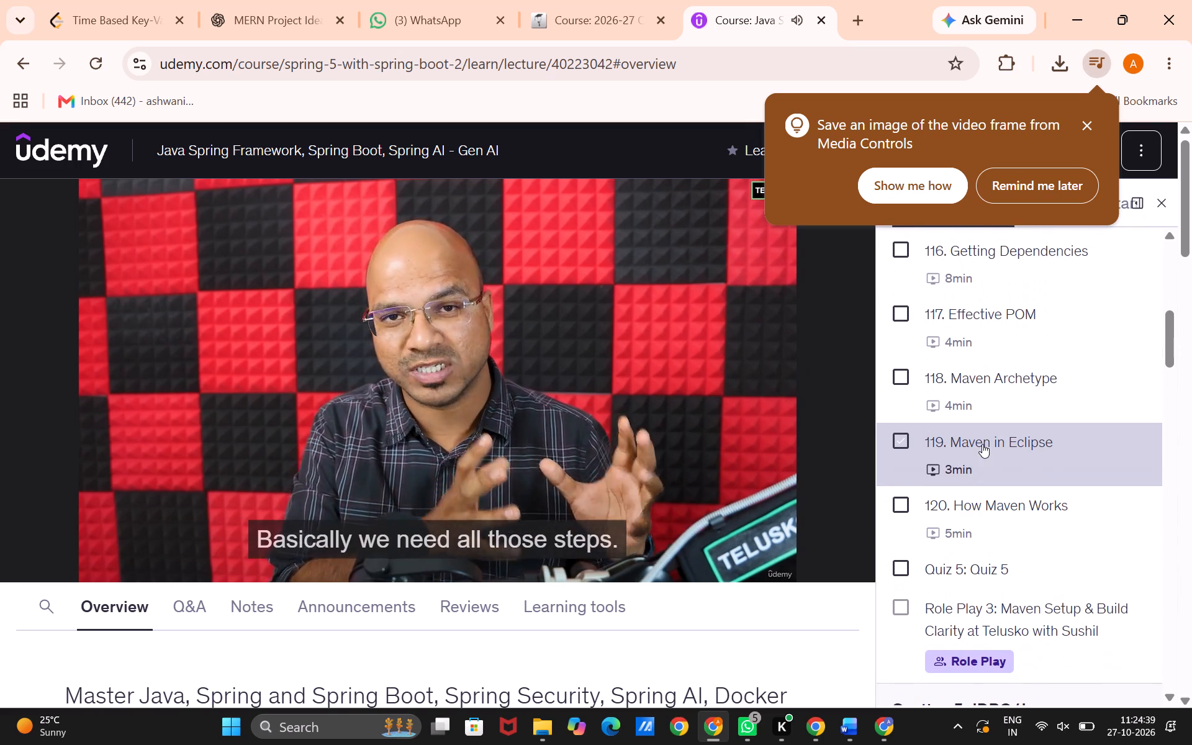
scroll(982, 444, right, 2)
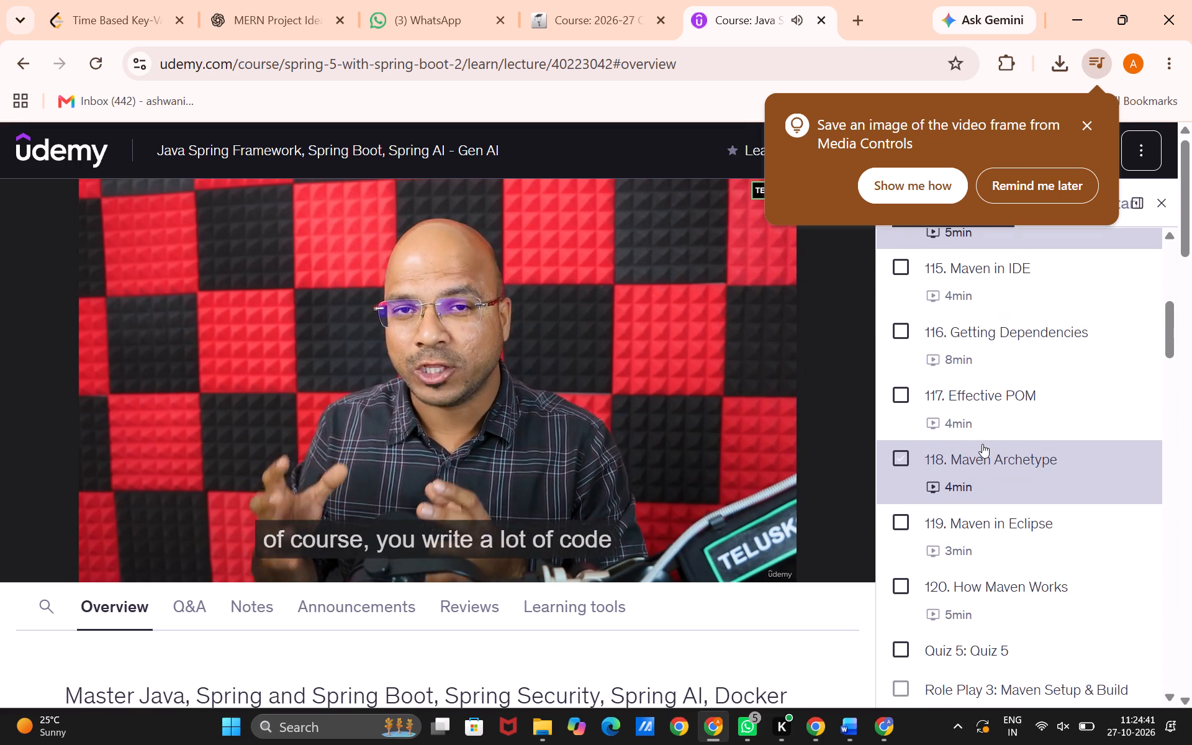
scroll(982, 444, right, 2)
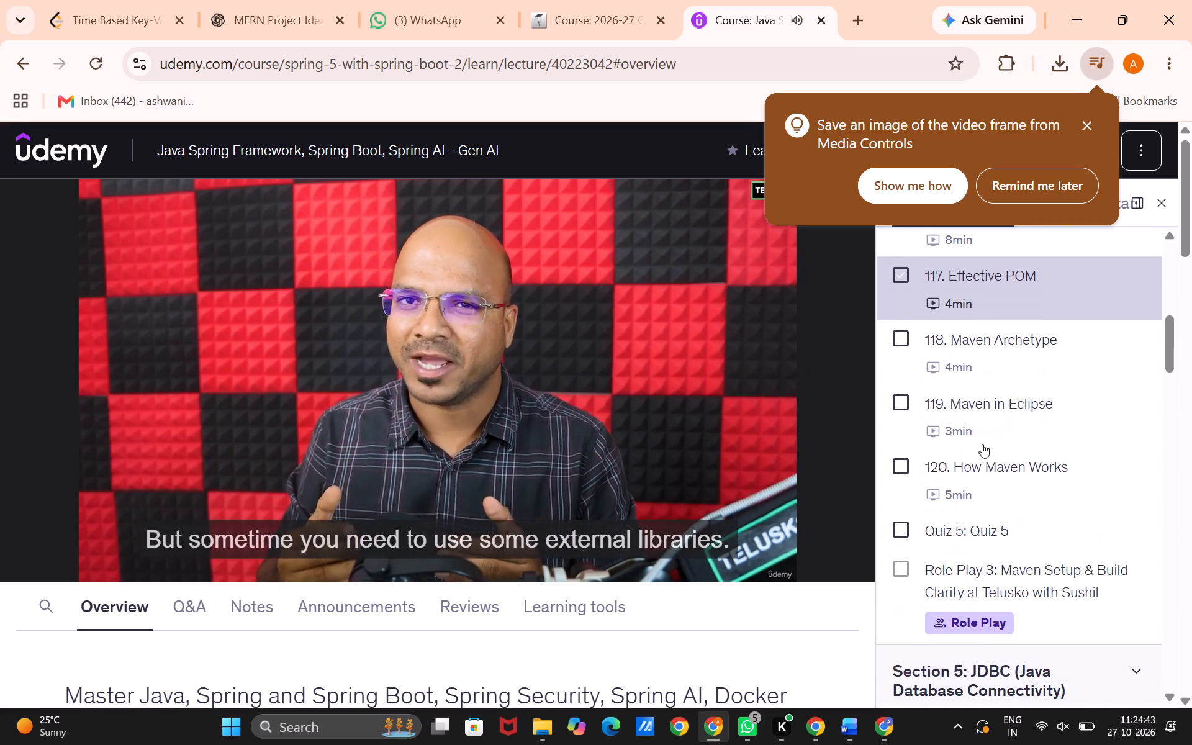
scroll(982, 444, right, 1)
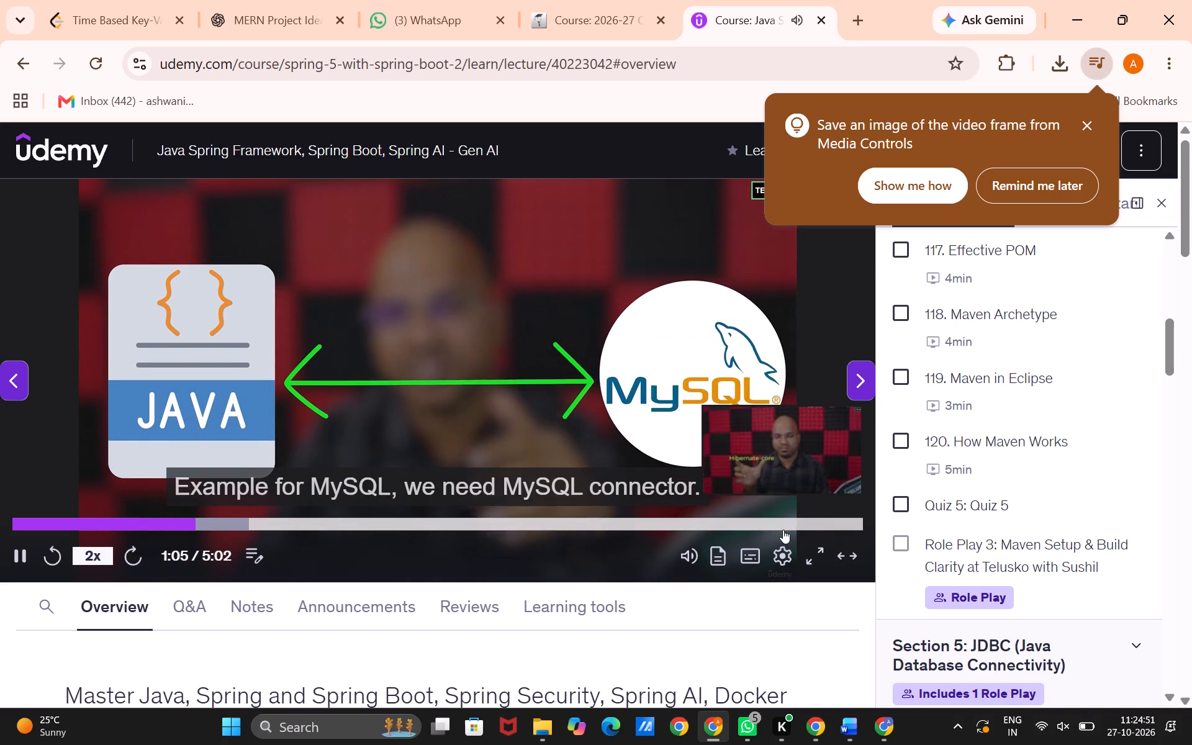
scroll(999, 338, up, 3)
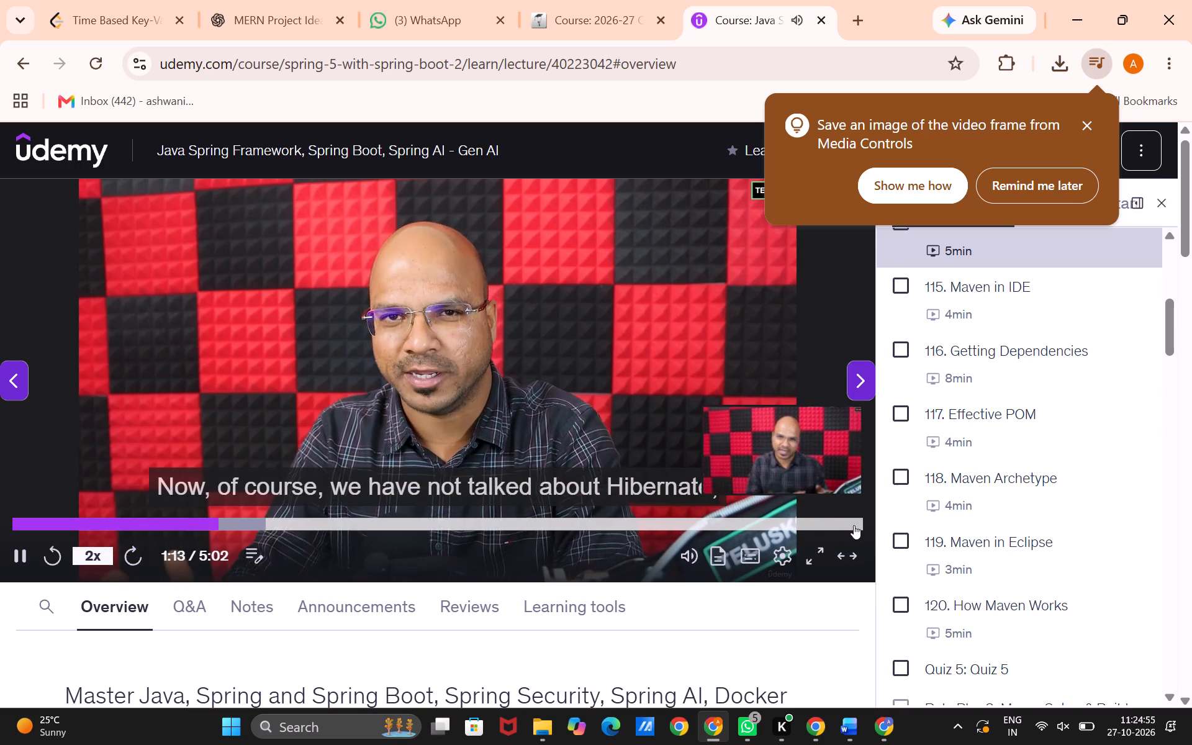
click(854, 525)
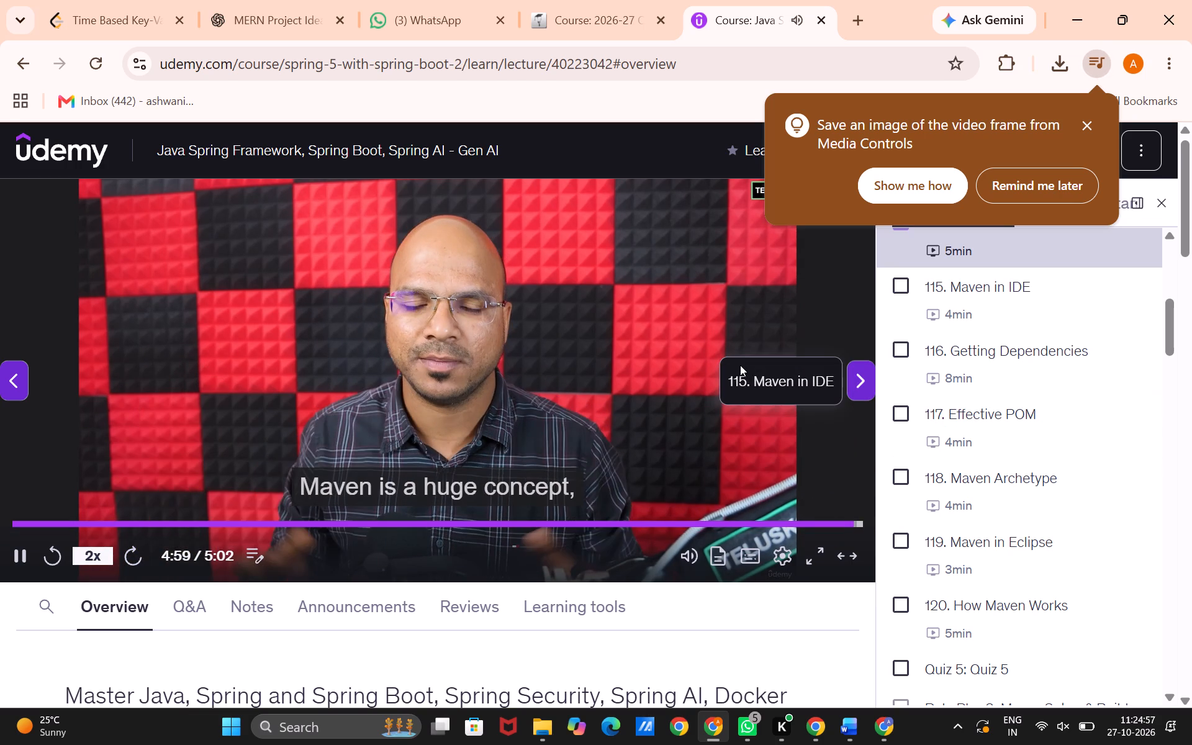
Open the lecture "115. Maven in IDE" from Section 4: Maven.
scroll(1007, 372, up, 1)
click(1007, 372)
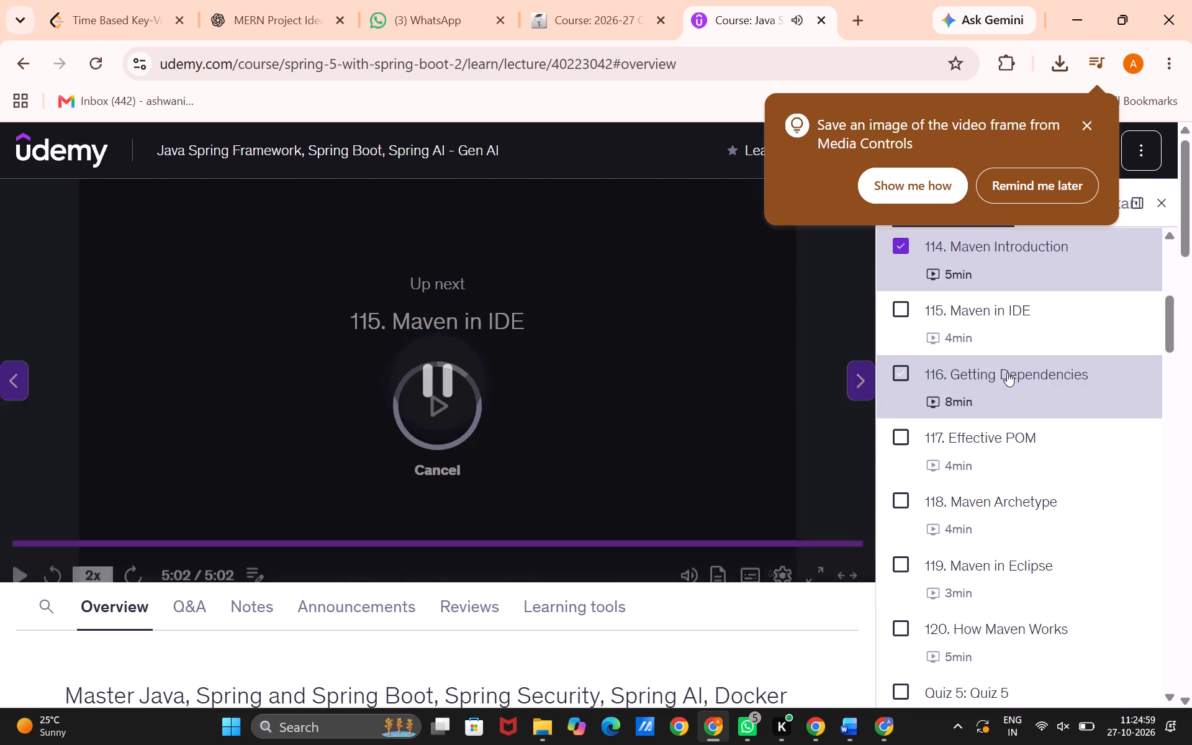
scroll(1007, 372, up, 4)
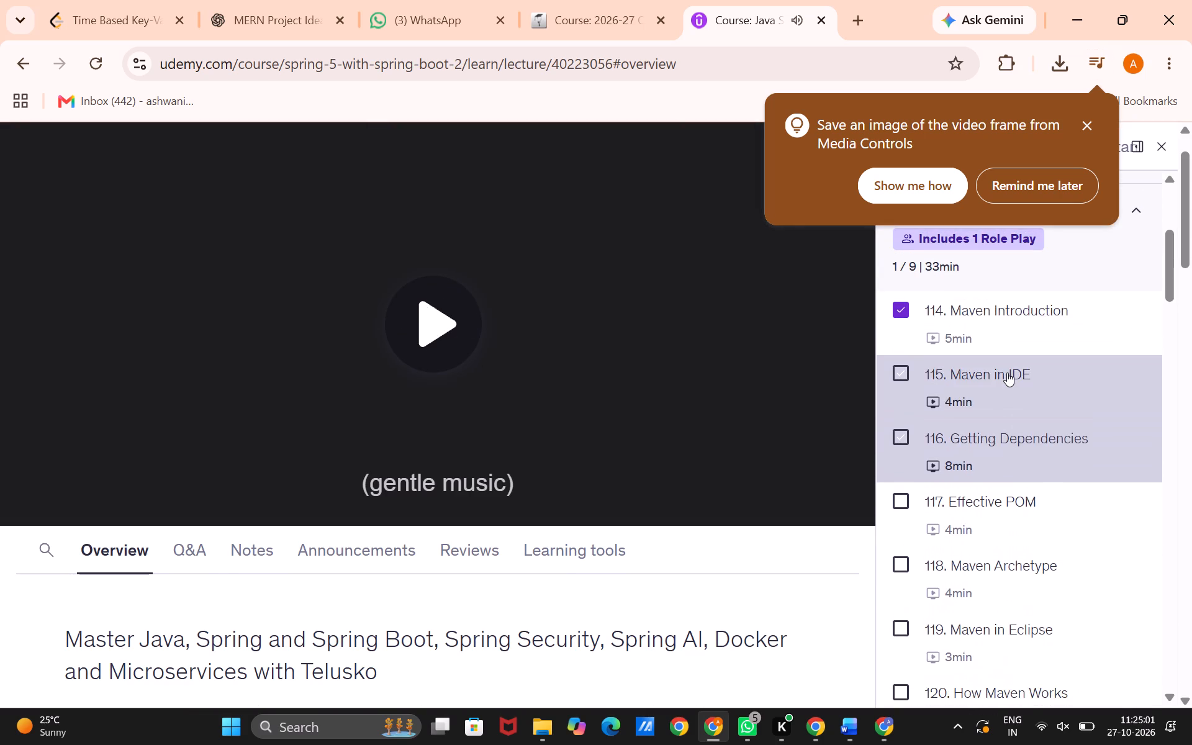
scroll(1007, 372, up, 1)
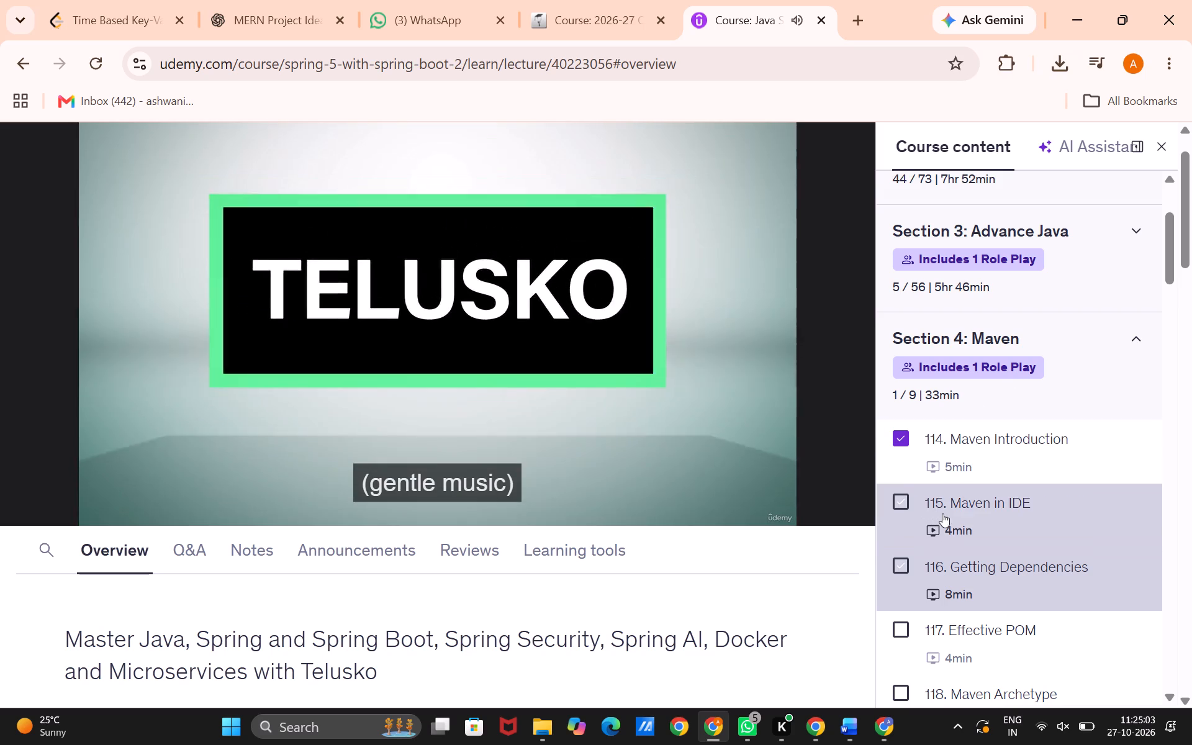
click(968, 506)
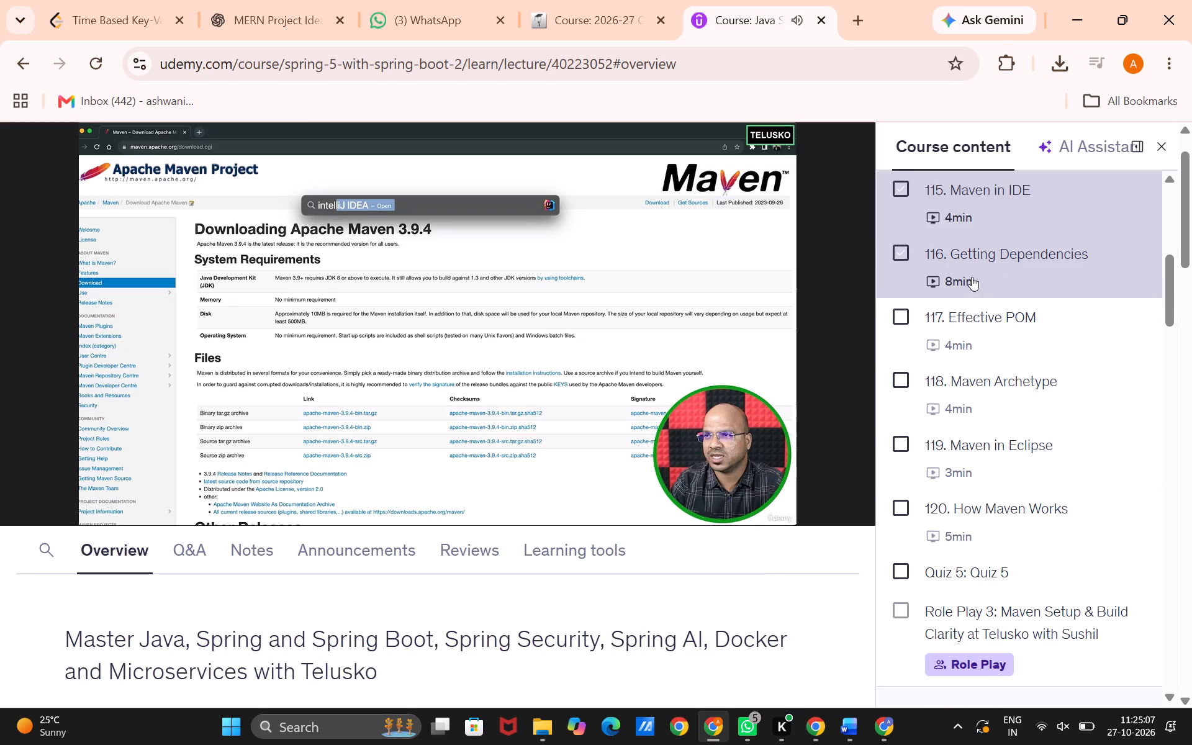
Look through the Maven in IDE lecture by jumping forward to about 2:30 and back through the new-project part to before 0:54.
scroll(972, 273, up, 1)
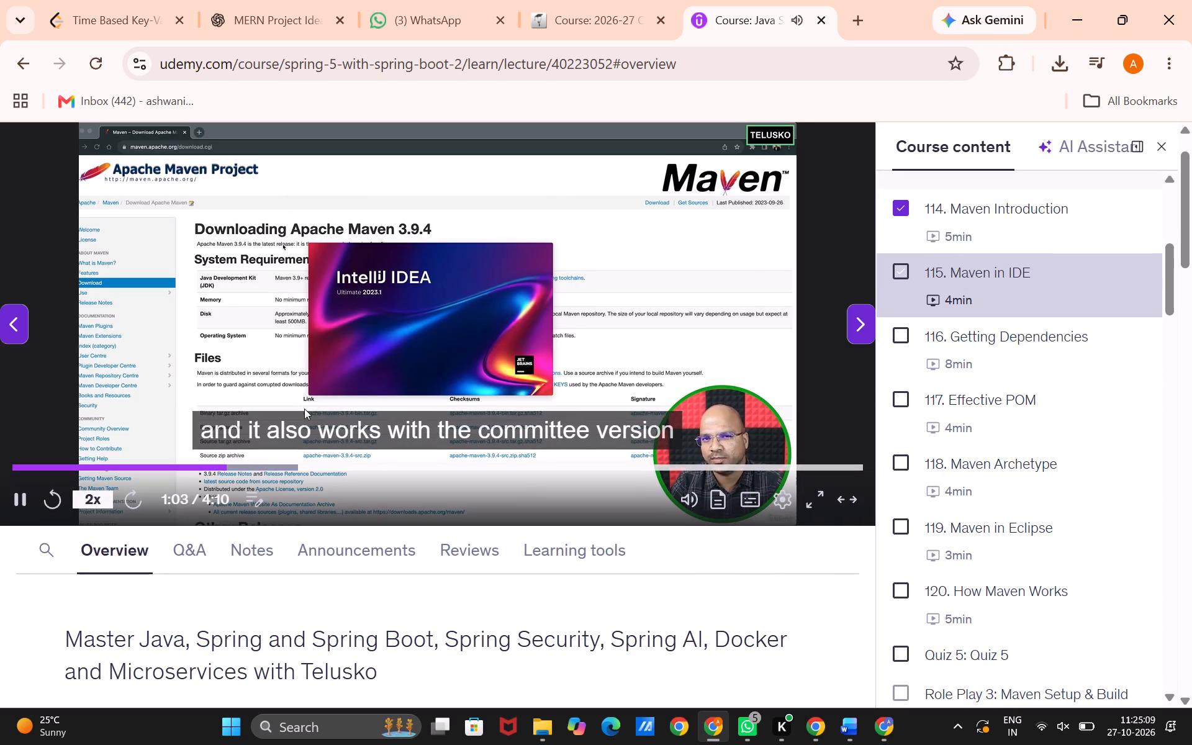
click(372, 464)
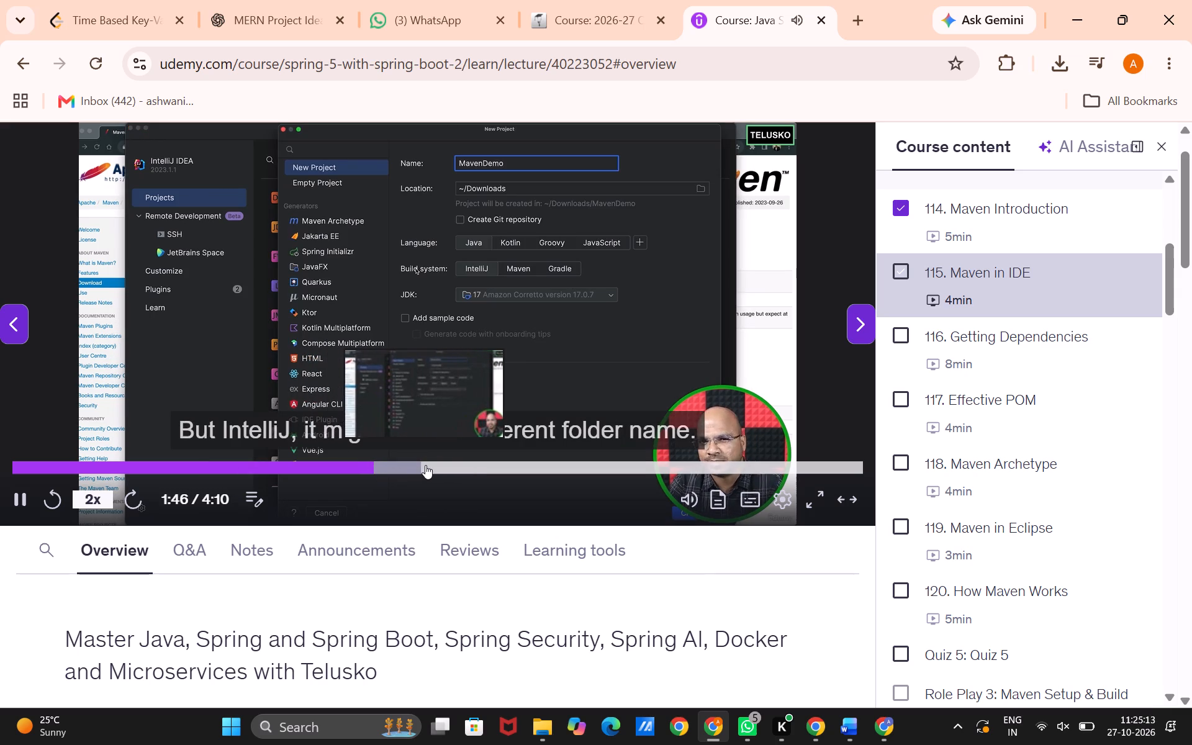
click(456, 467)
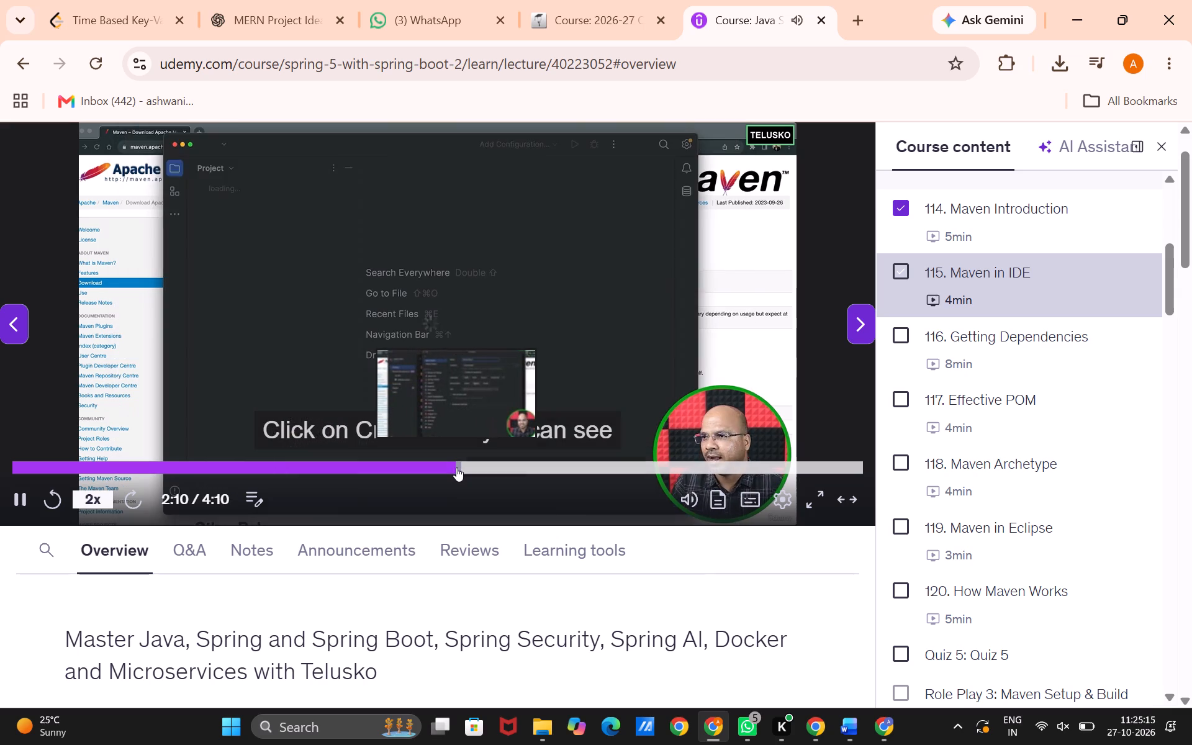
click(535, 471)
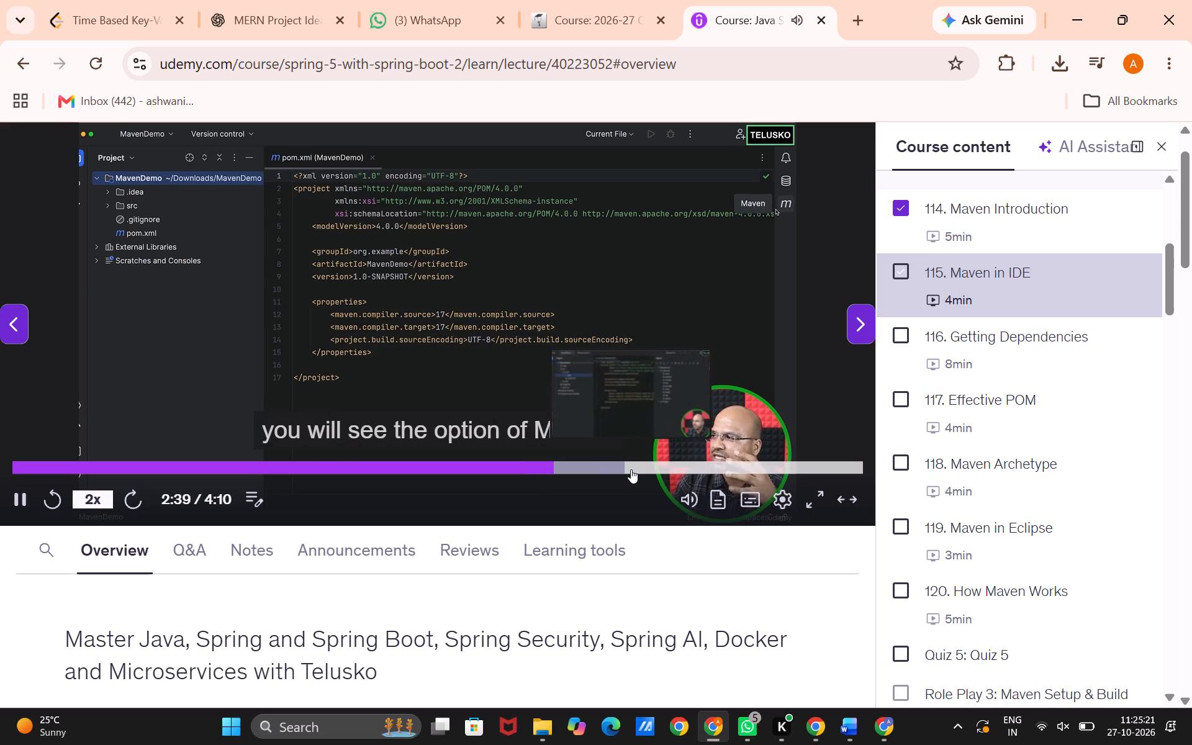
click(525, 467)
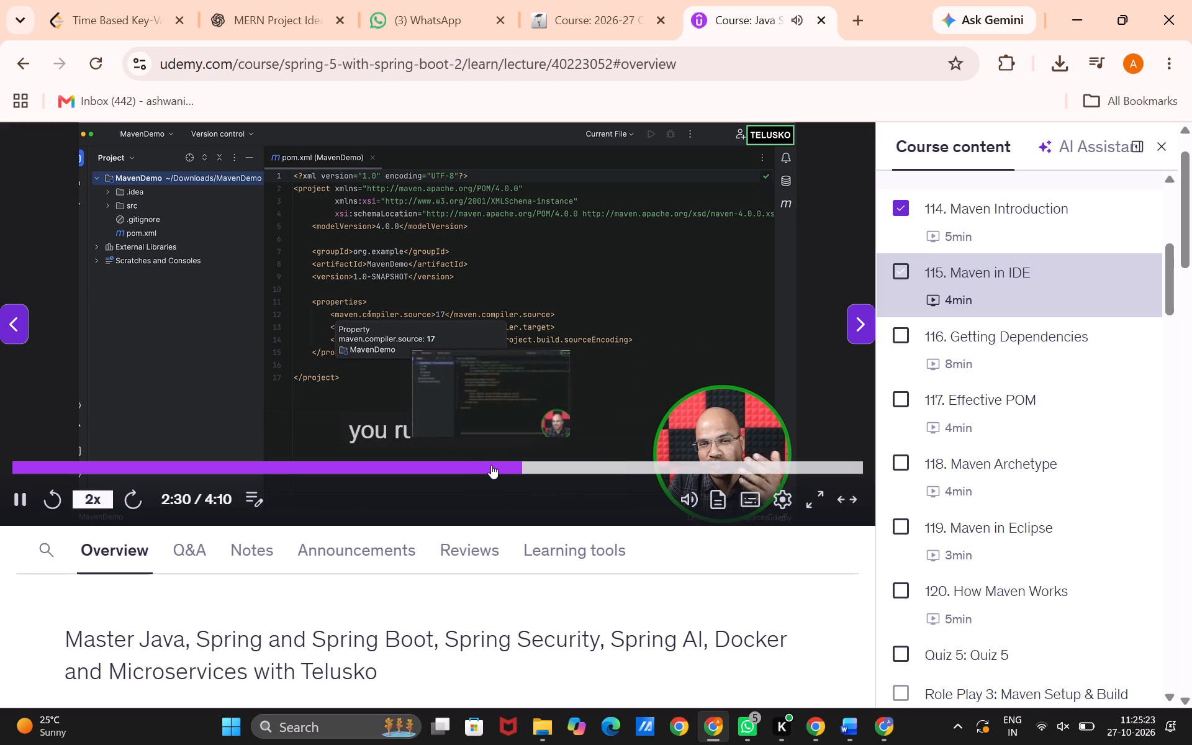
click(491, 465)
click(443, 459)
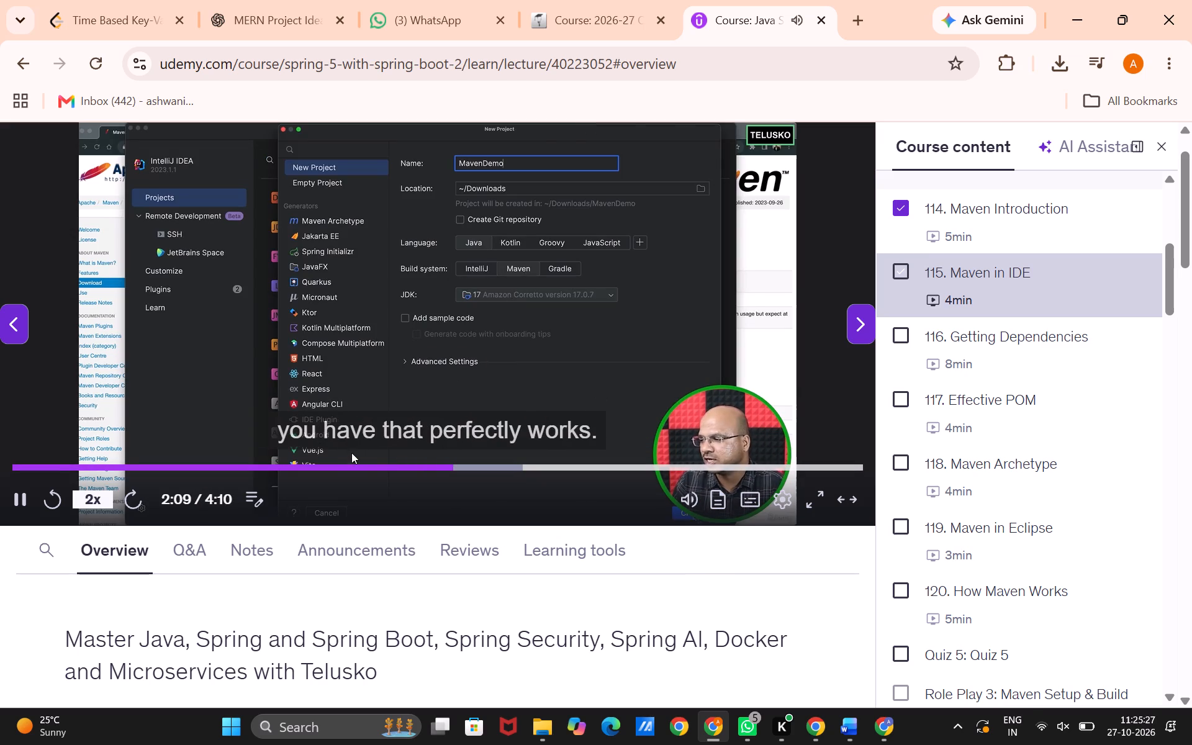
click(388, 471)
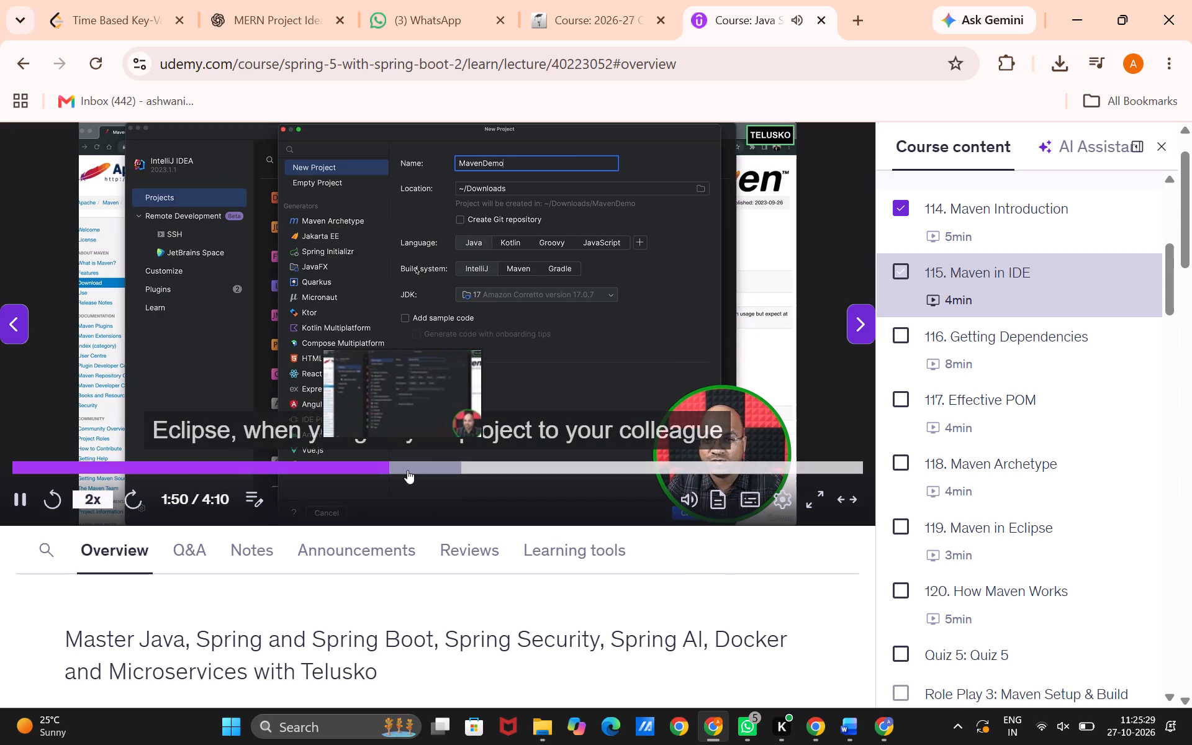
click(314, 474)
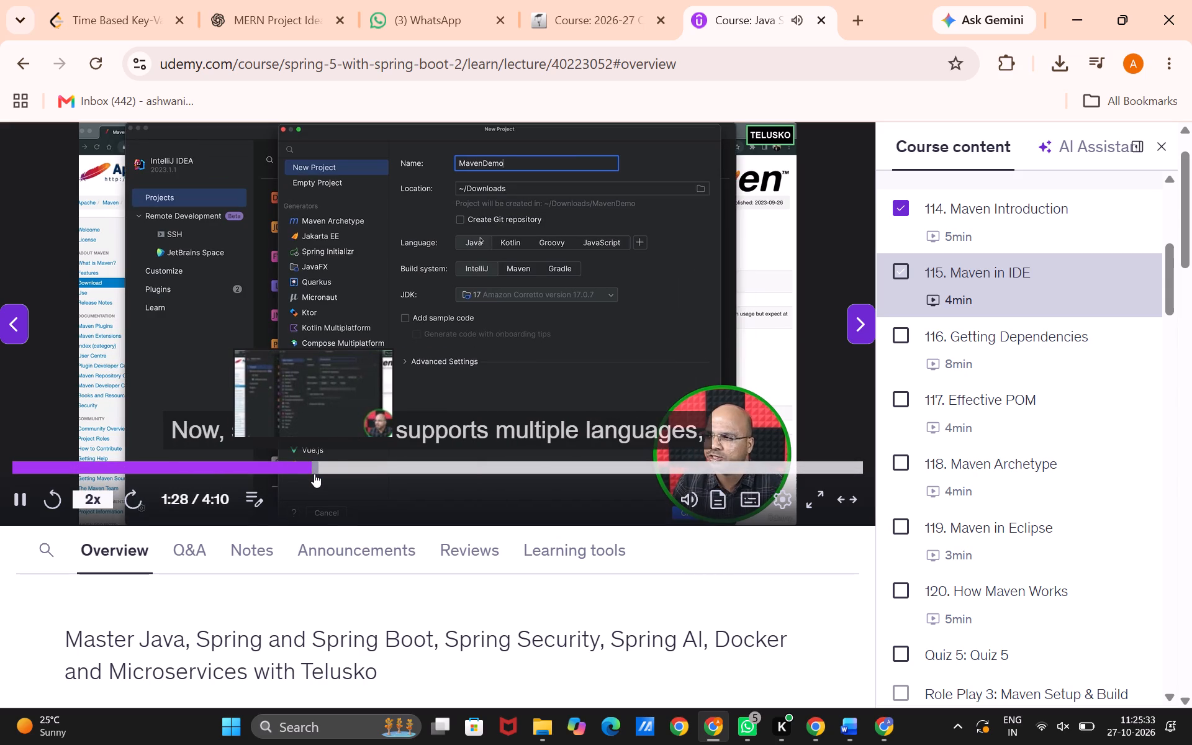
click(258, 469)
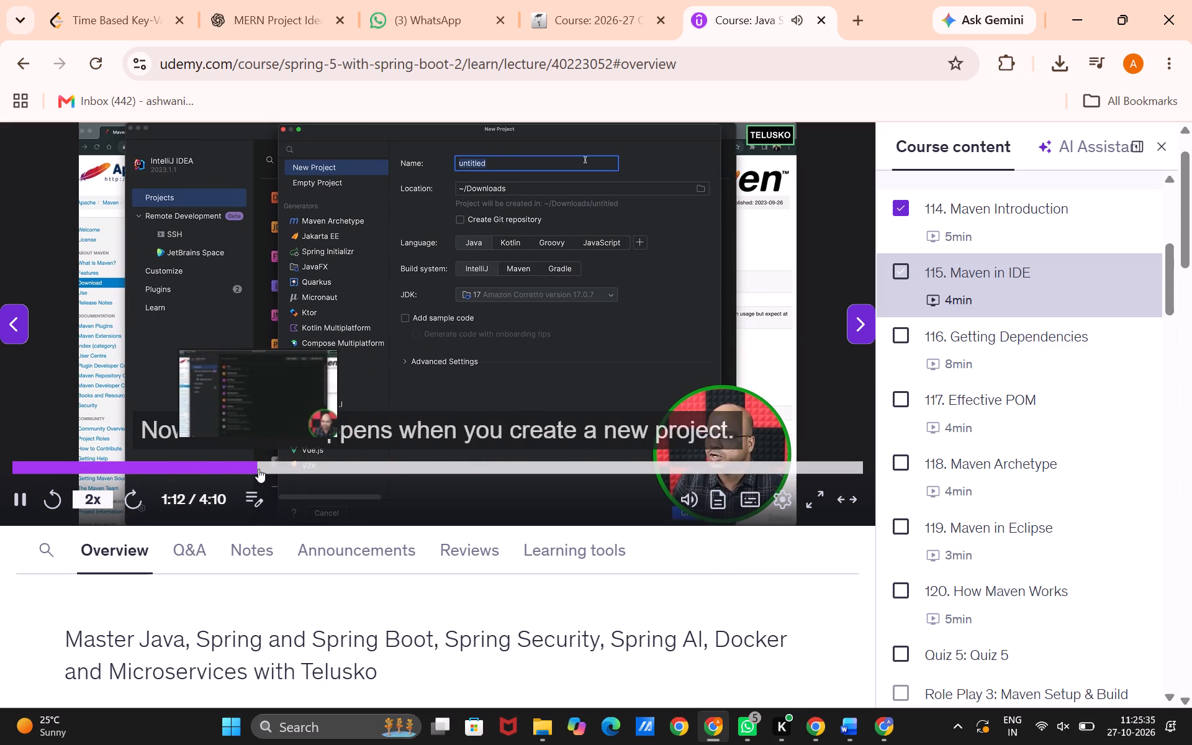
click(229, 463)
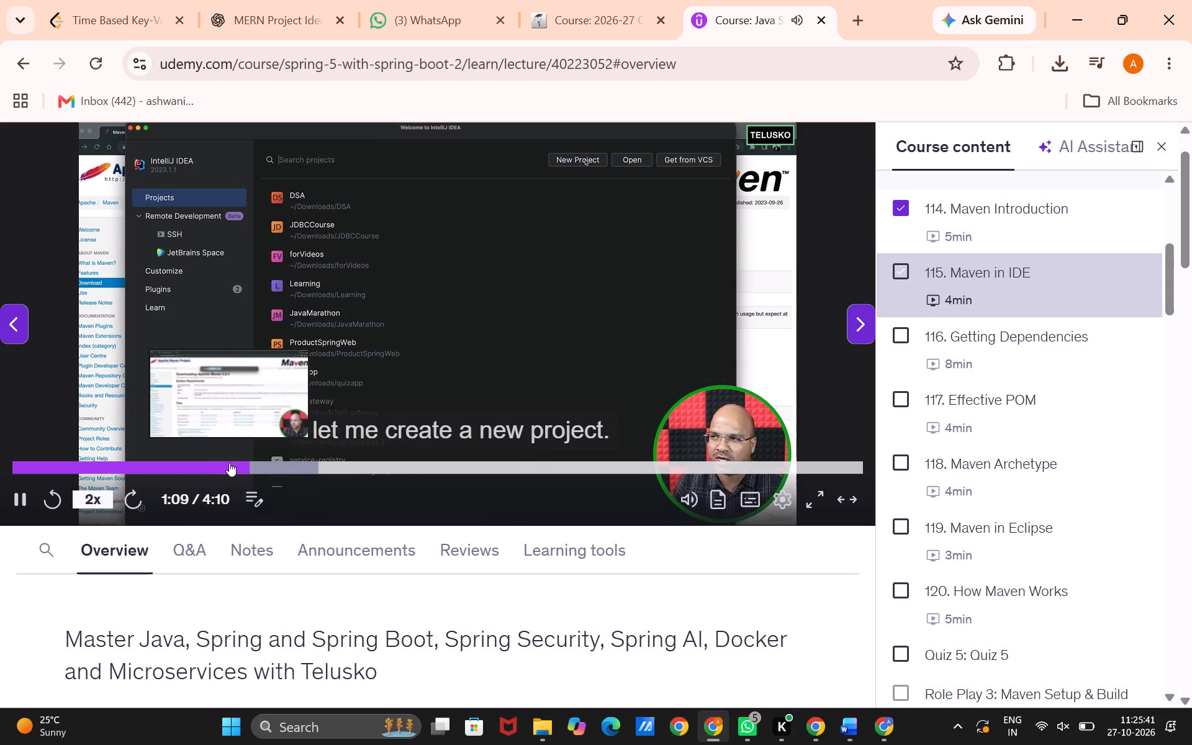
click(199, 463)
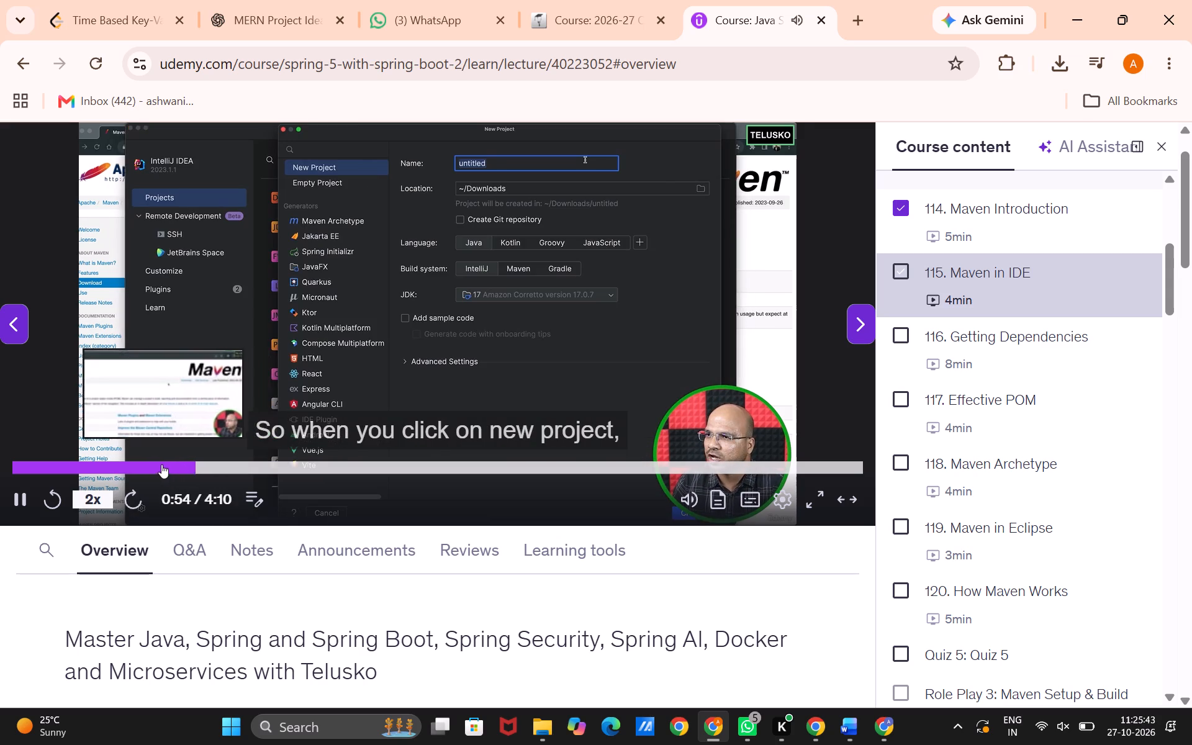
click(158, 463)
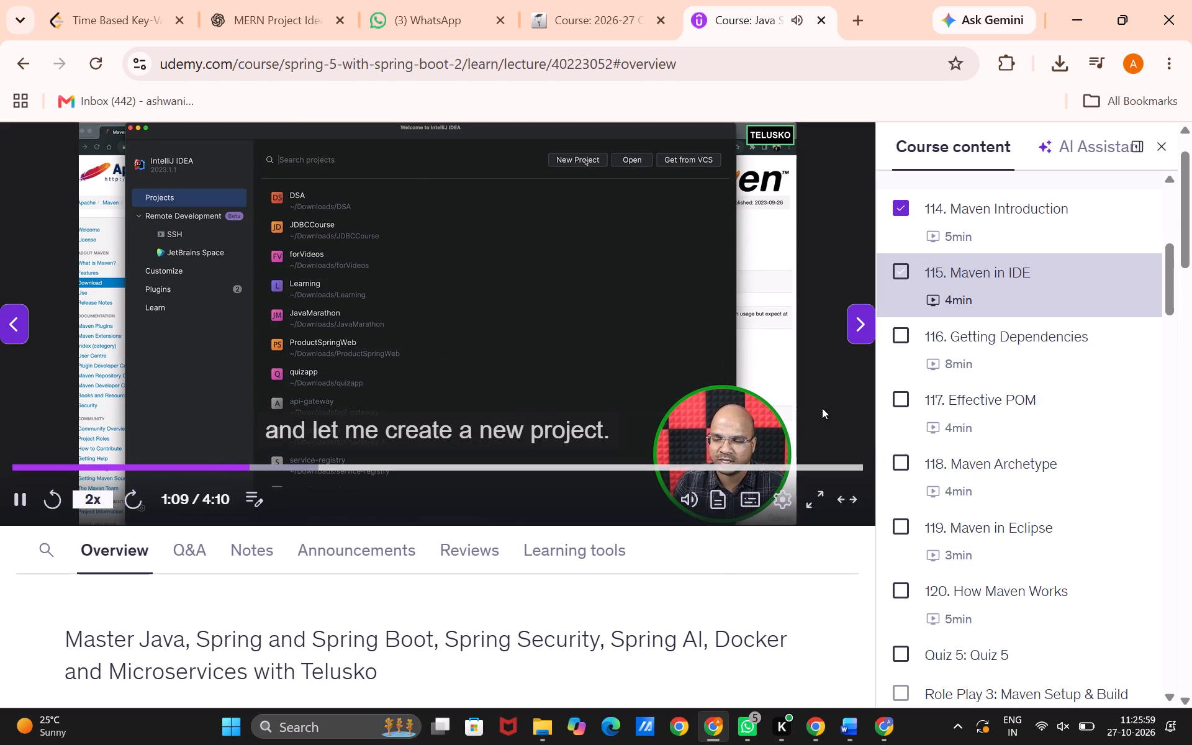
Skip the Maven in IDE lecture almost to its end, at about 4:07.
click(855, 467)
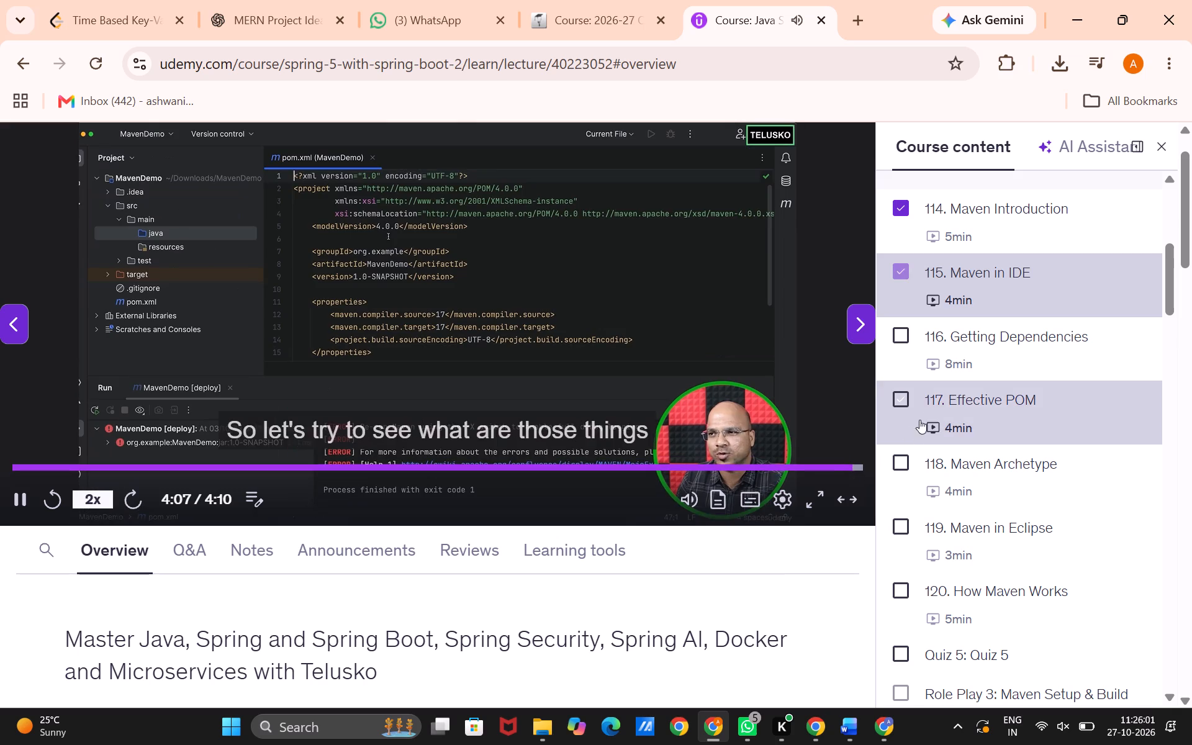
Open the lecture "116. Getting Dependencies" from the course content.
click(980, 346)
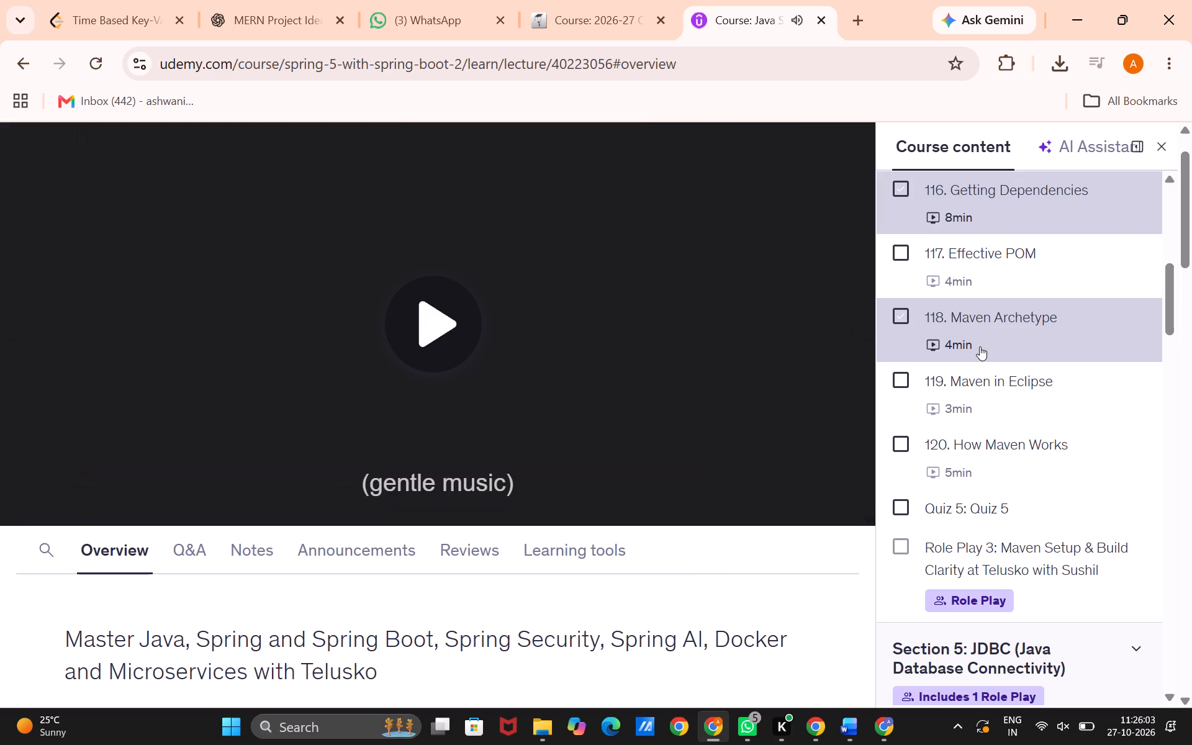
click(980, 346)
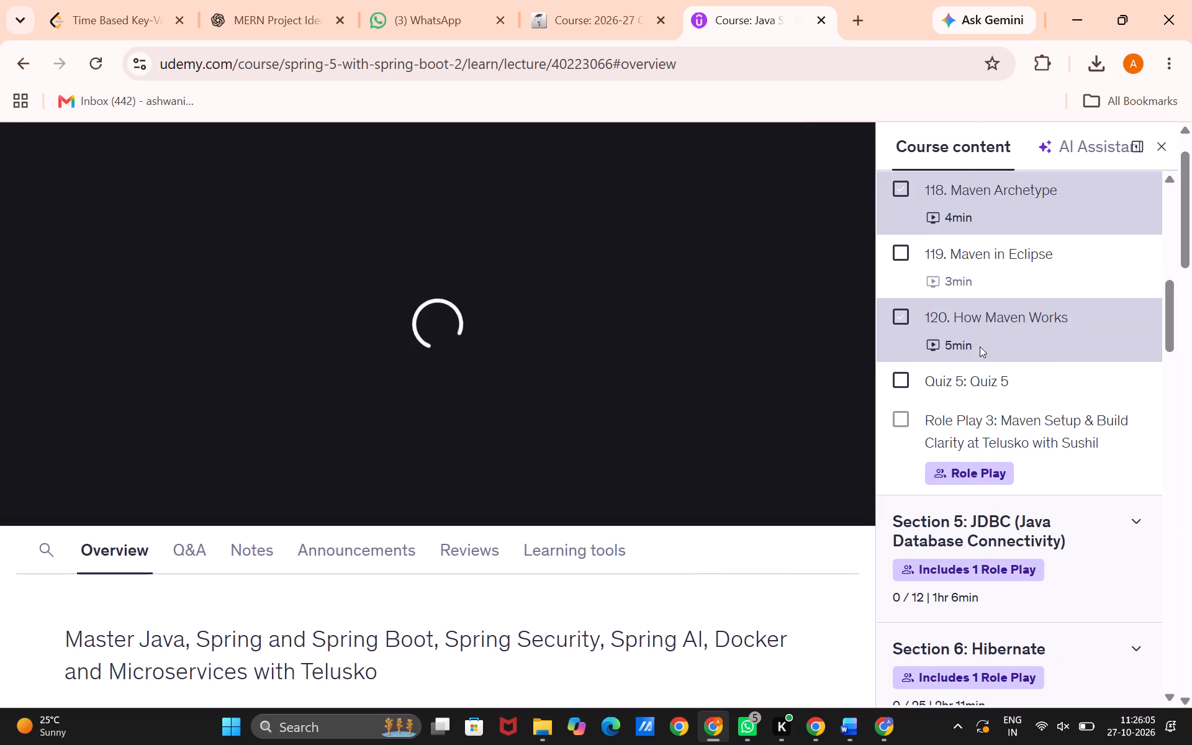
scroll(971, 285, up, 2)
scroll(975, 336, up, 6)
click(987, 441)
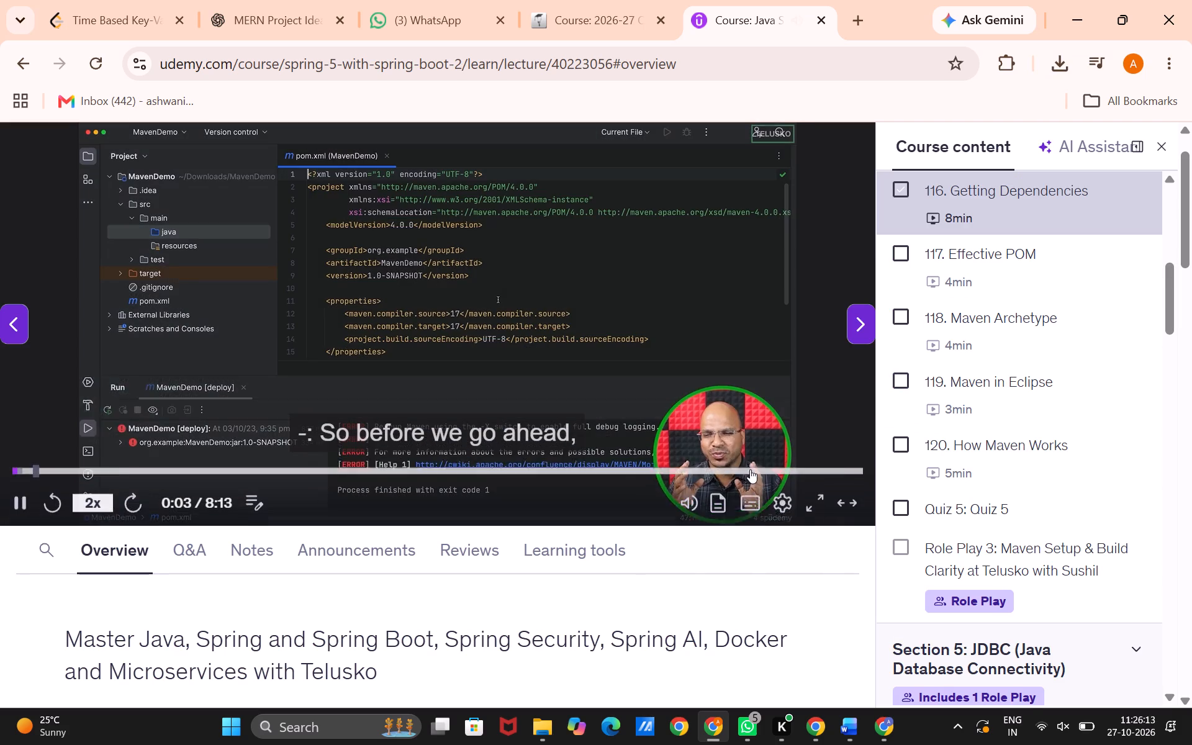
Leave the course and switch to the School-profile Chrome window showing the "Web Development ESE Project" form.
click(720, 725)
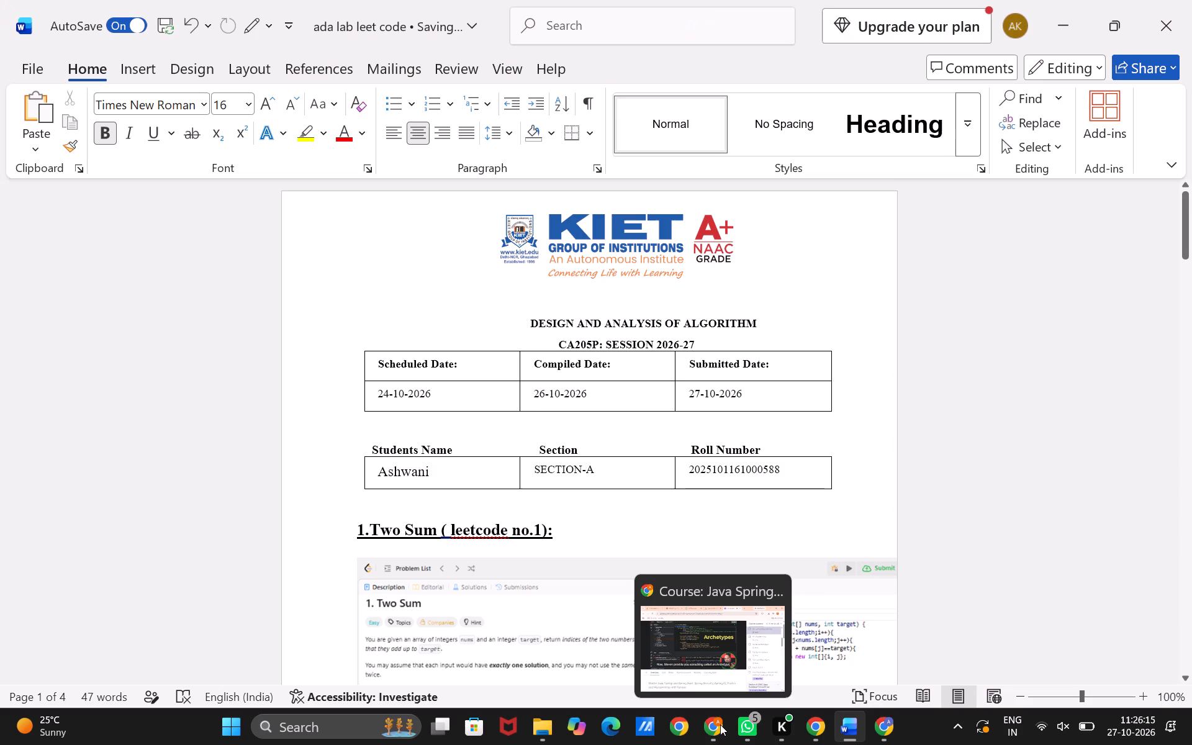
click(889, 724)
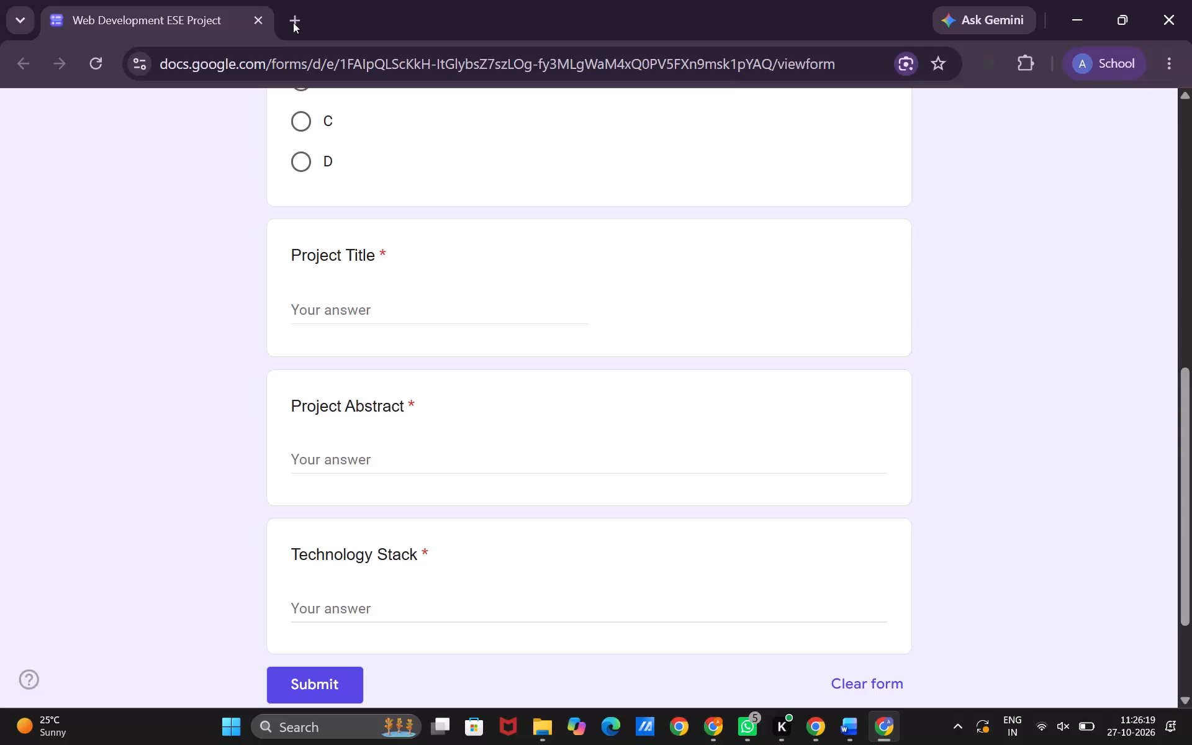
Open a new browser tab and search Google for "kiet super set".
click(293, 22)
click(329, 372)
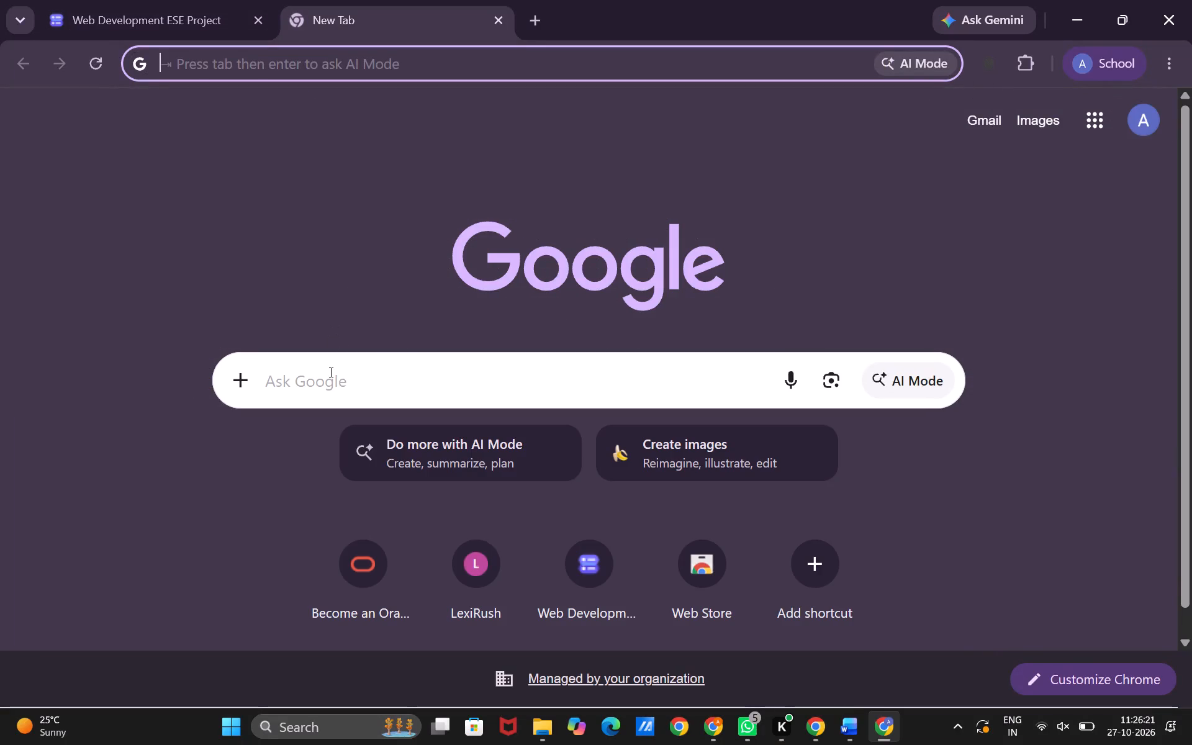
text(kiet supe)
text(r)
key(space)
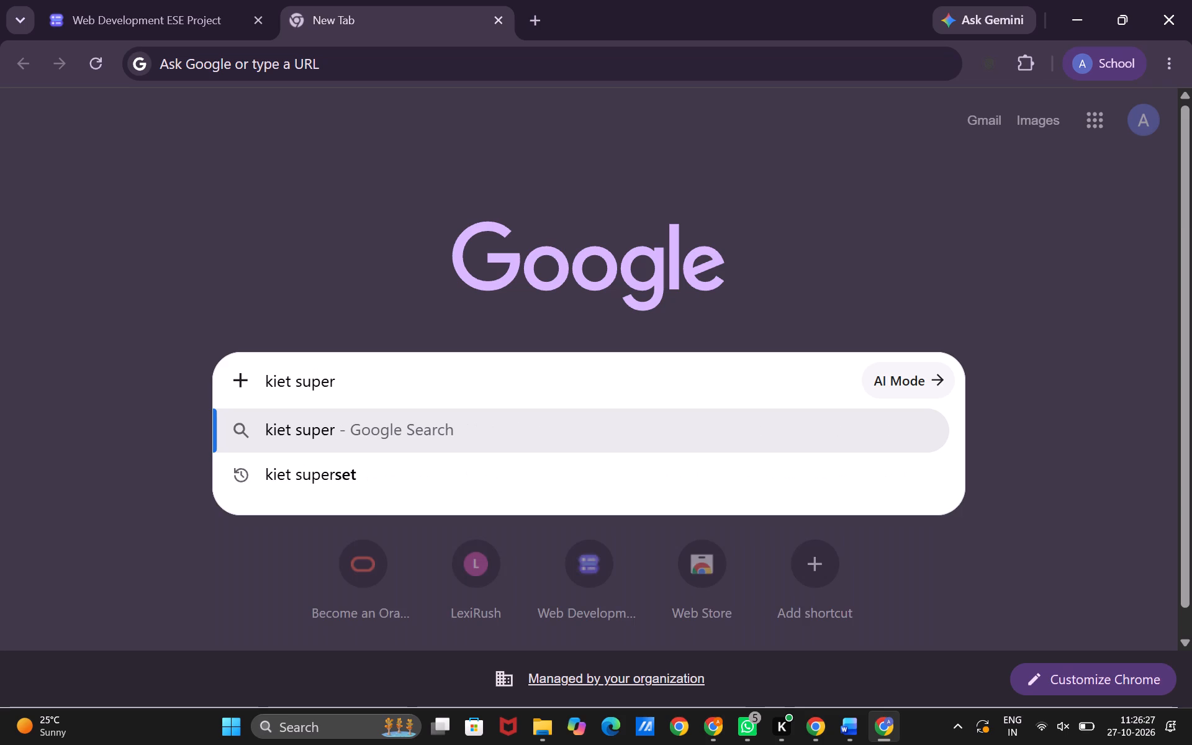
text(set)
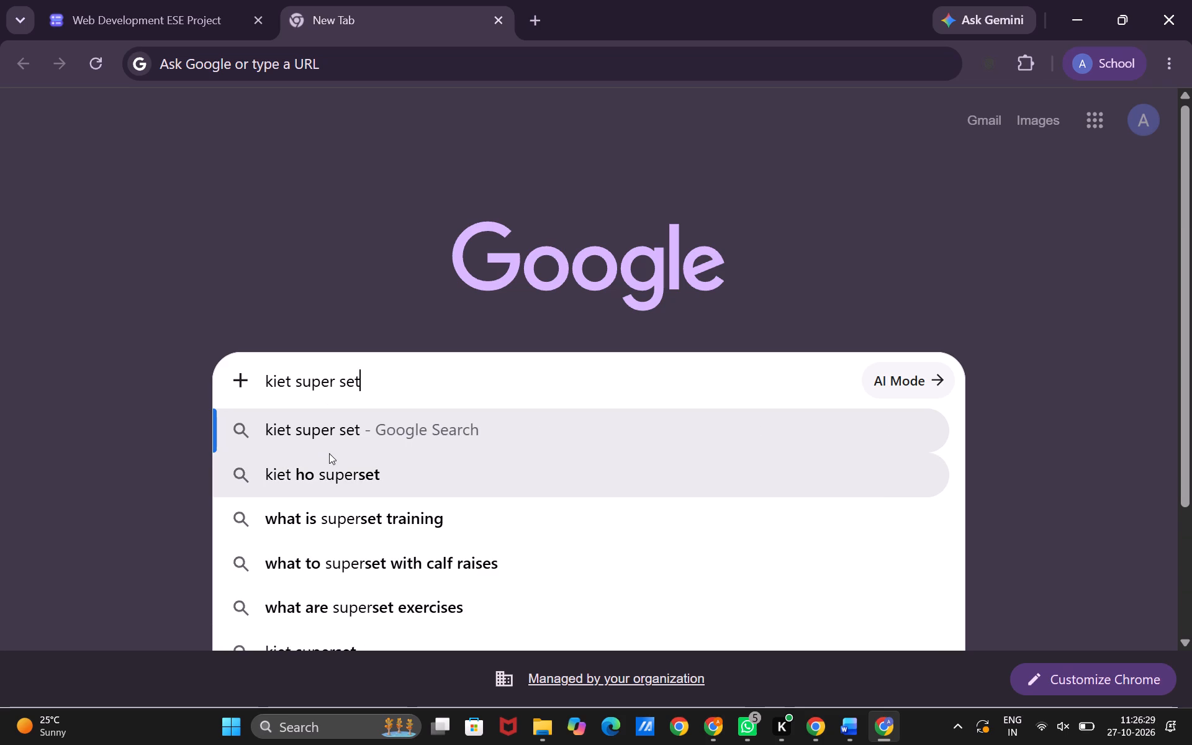
drag(329, 453, 340, 427)
double_click(340, 427)
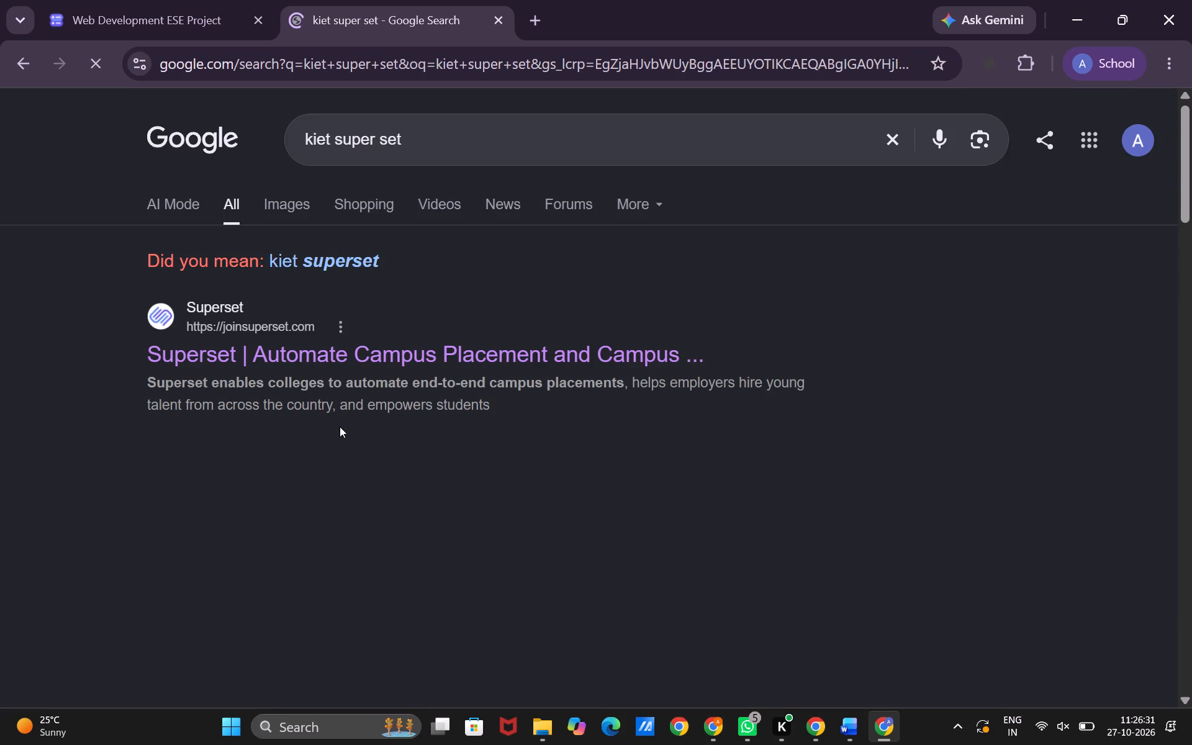
Open the Superset website from the search results and log in to the student account with the saved password.
double_click(287, 353)
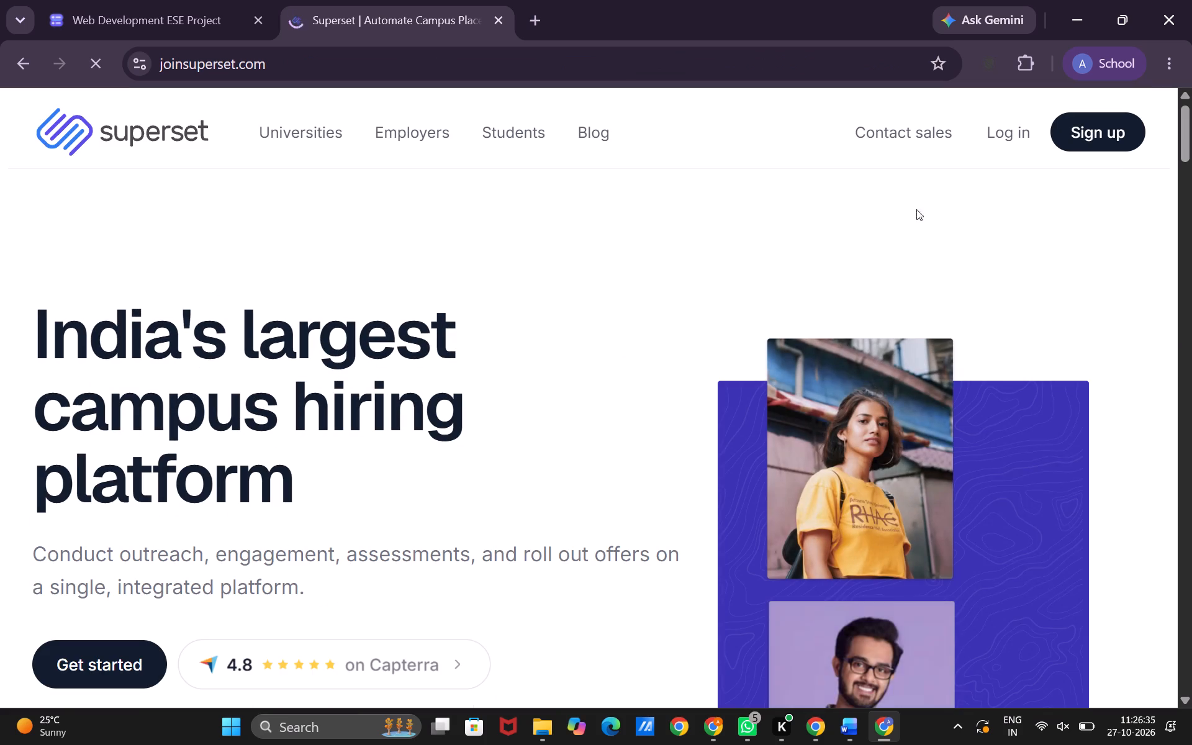
click(1026, 138)
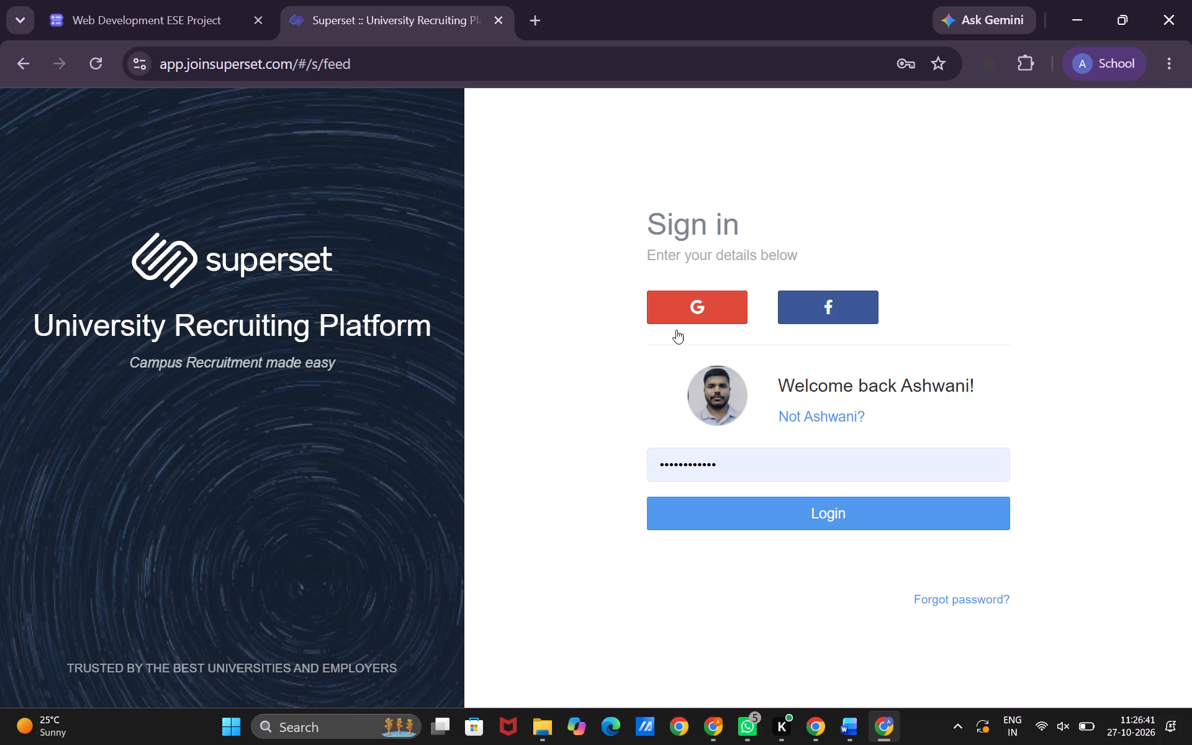
click(770, 515)
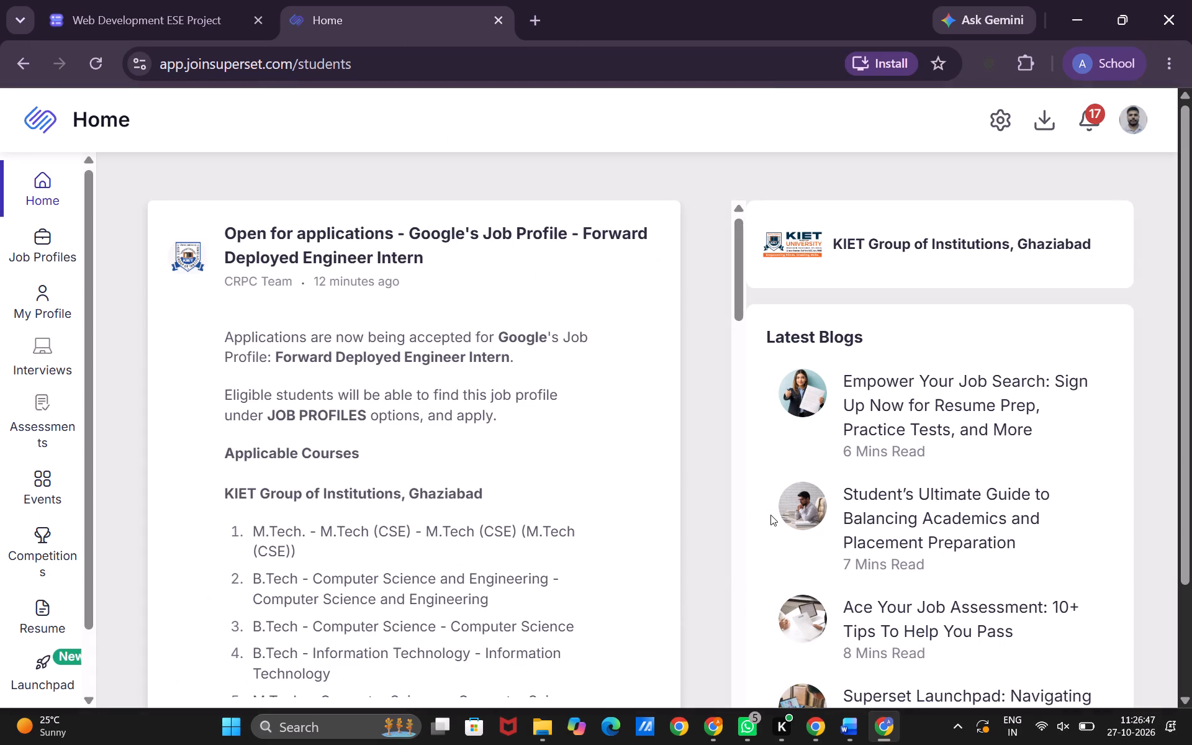
Open Google's "Forward Deployed Engineer Intern" job profile and review its description, eligibility criteria and hiring workflow.
click(60, 249)
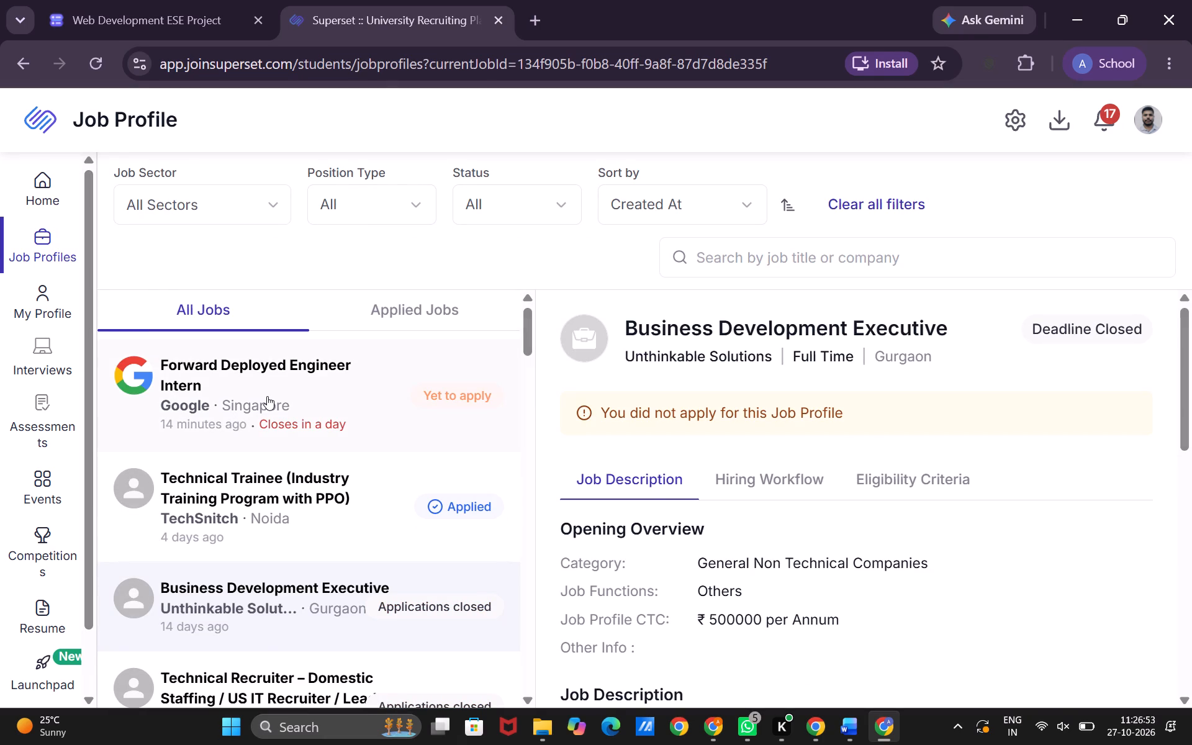
click(267, 396)
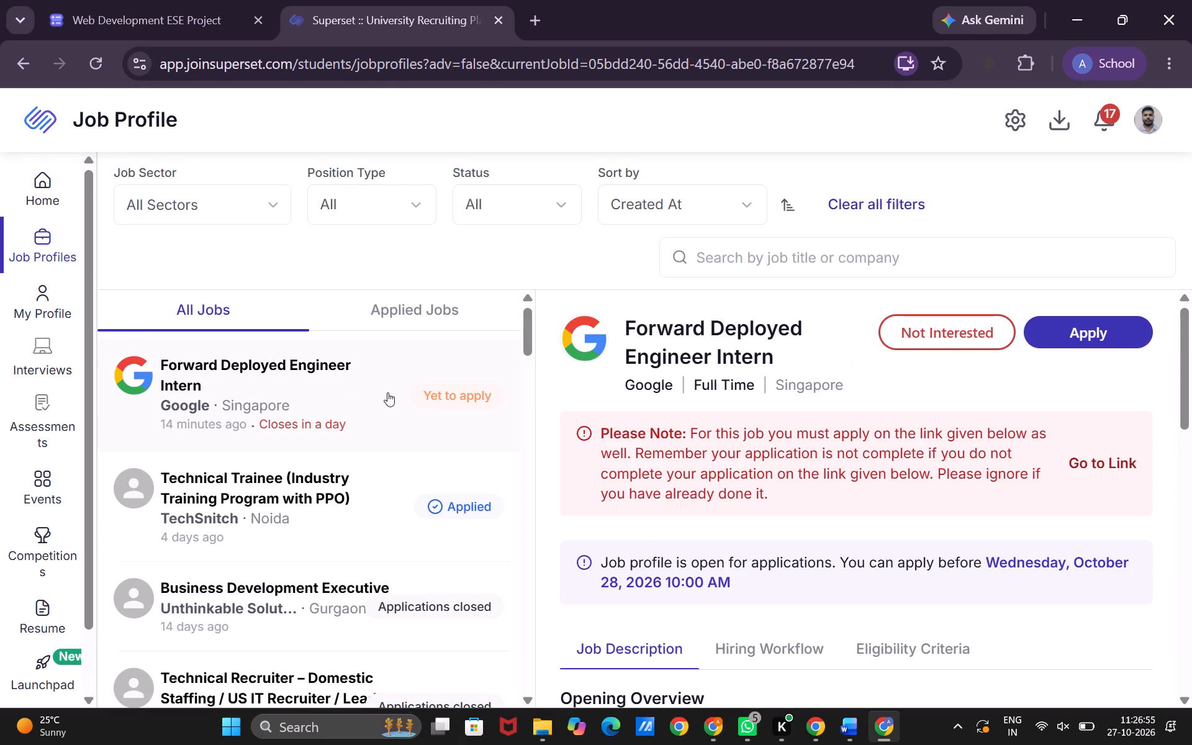
scroll(655, 497, down, 2)
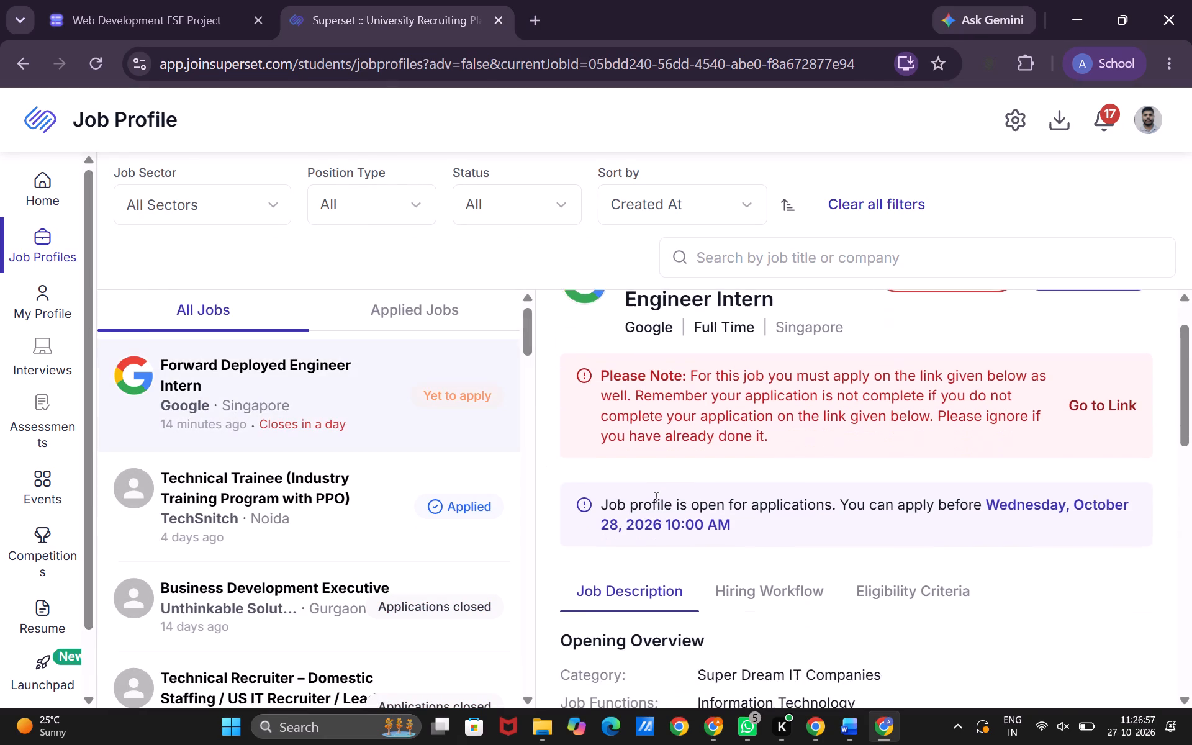
scroll(655, 497, down, 3)
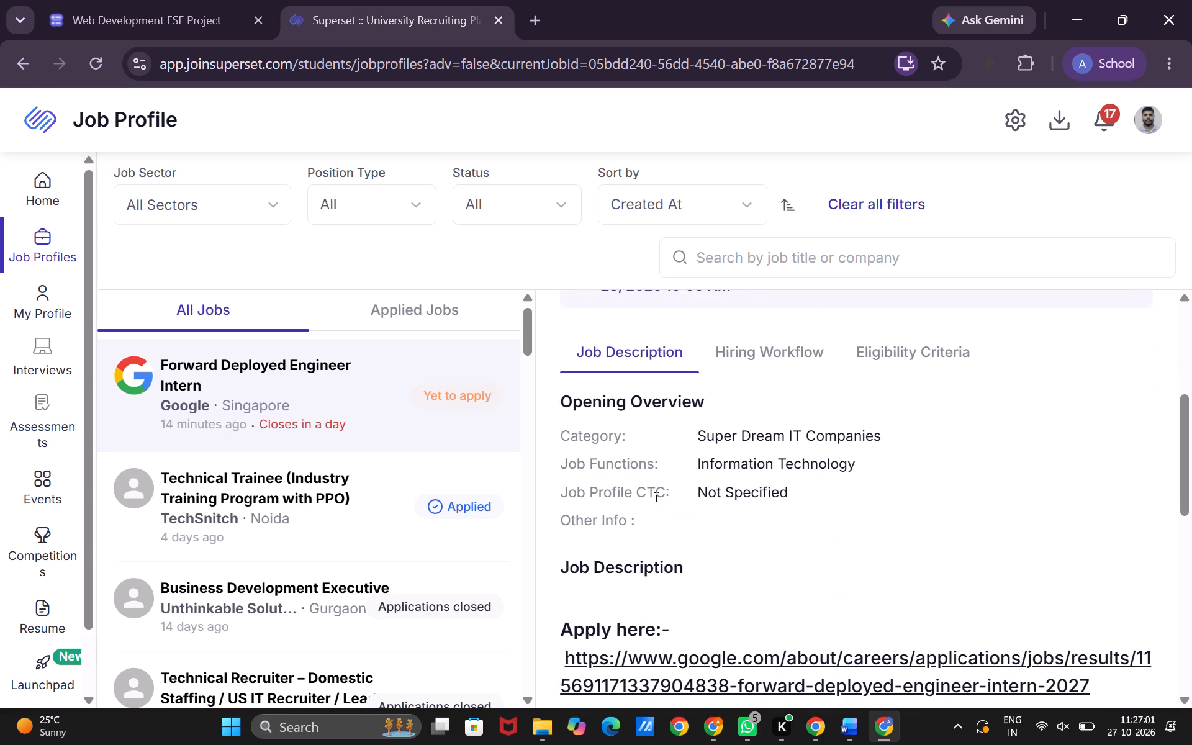
click(890, 351)
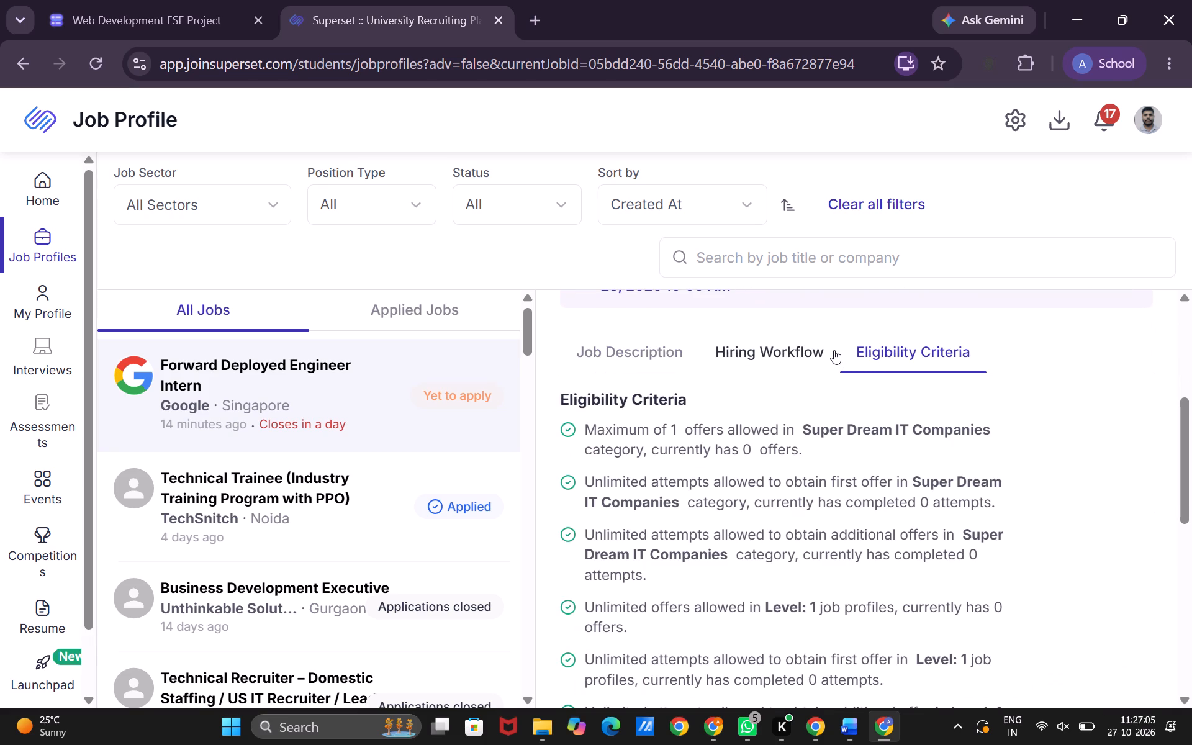
click(785, 346)
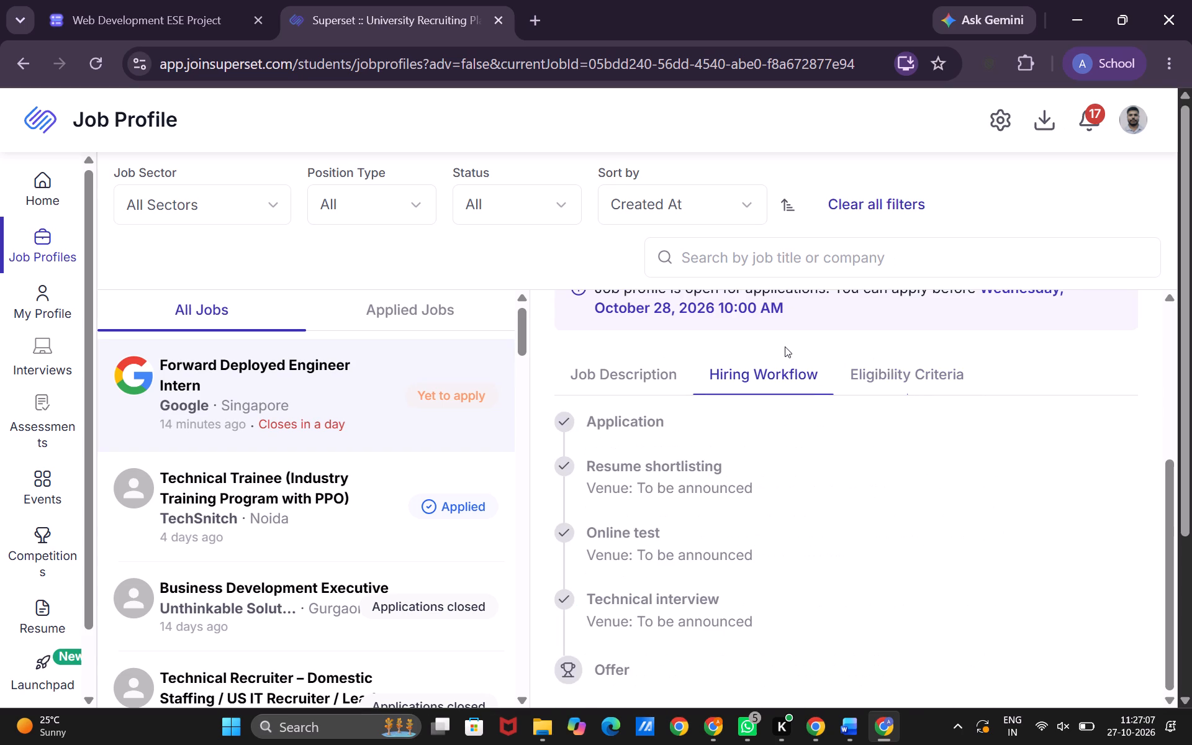
scroll(766, 481, down, 4)
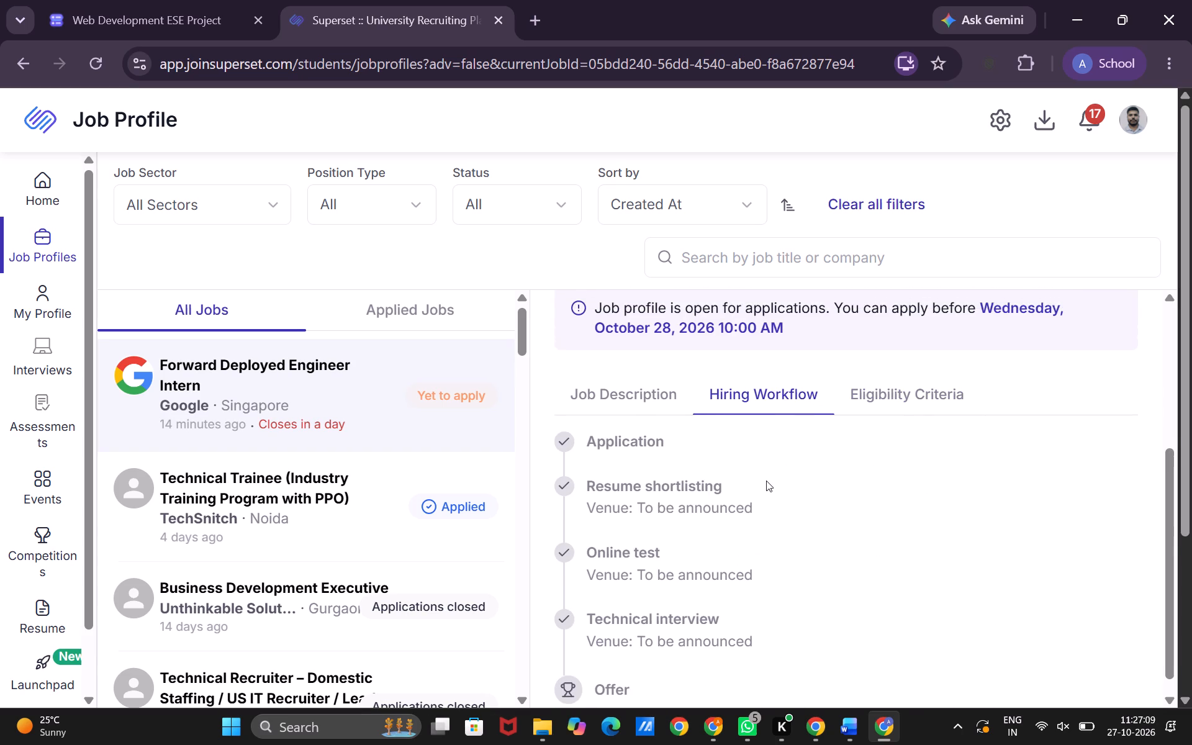
scroll(766, 481, down, 1)
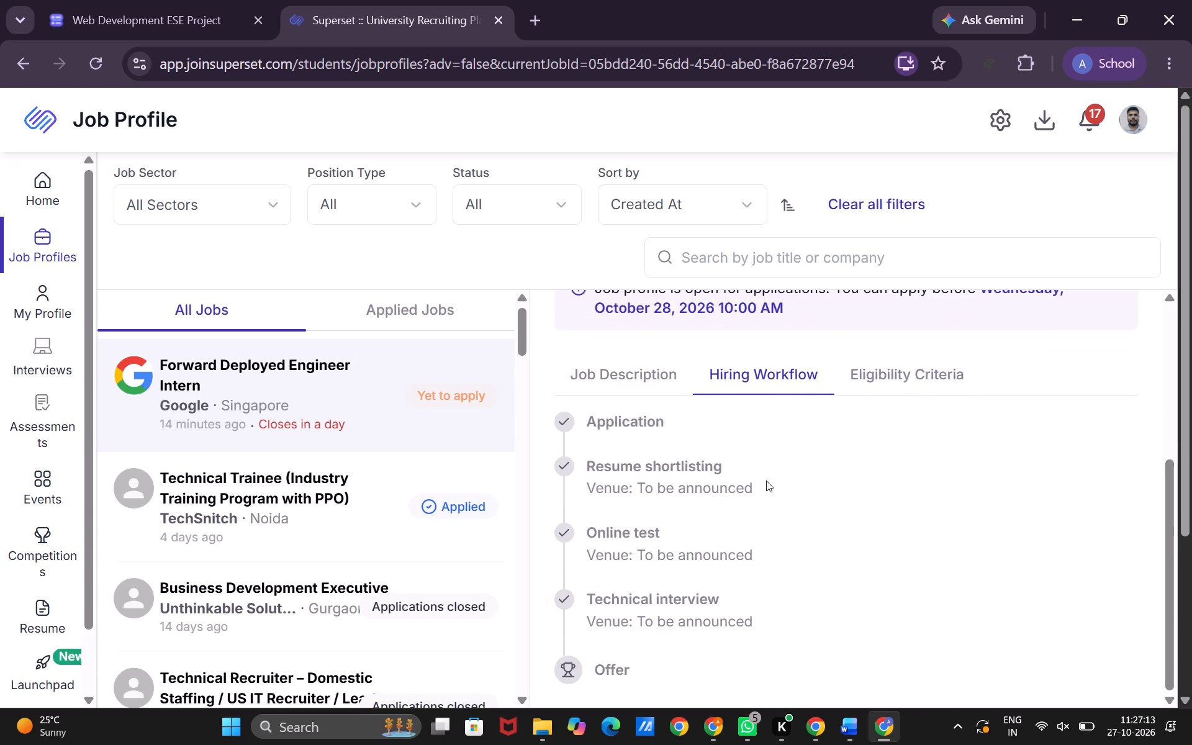
click(652, 386)
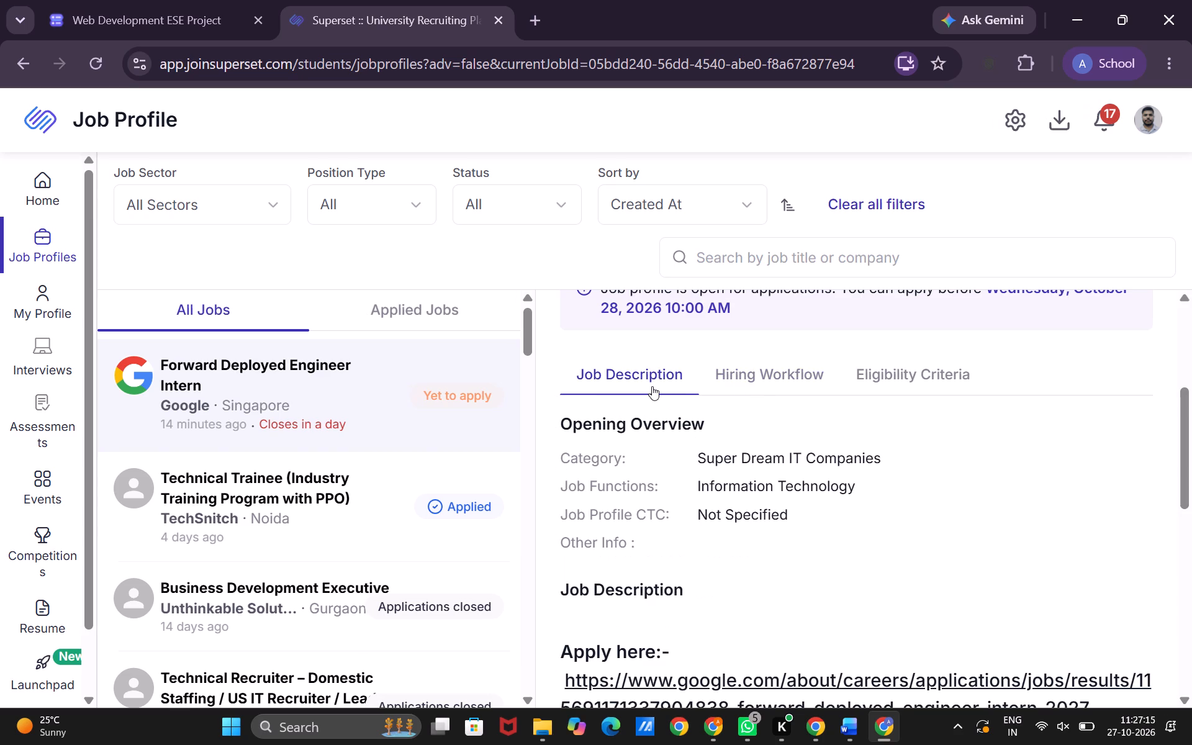
scroll(684, 469, up, 2)
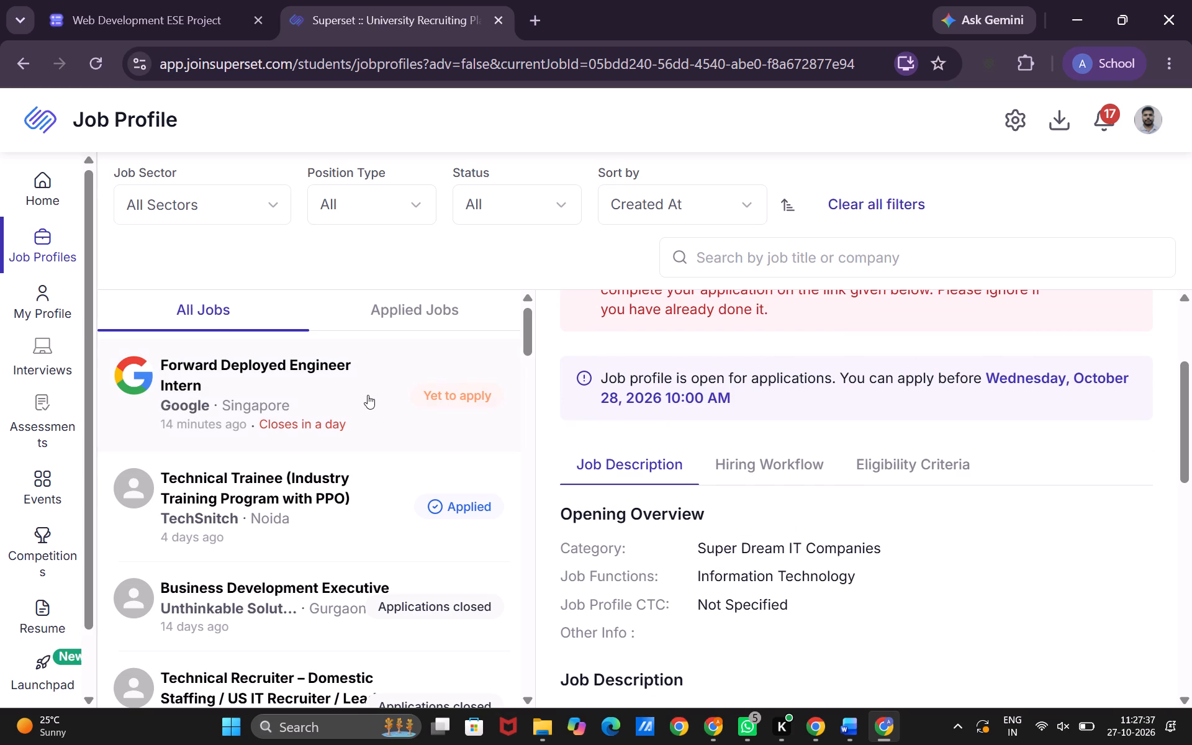
scroll(303, 418, up, 3)
click(224, 231)
Switch to Word and look through the pages of the "ada lab leet code" report, returning to the first page.
click(881, 721)
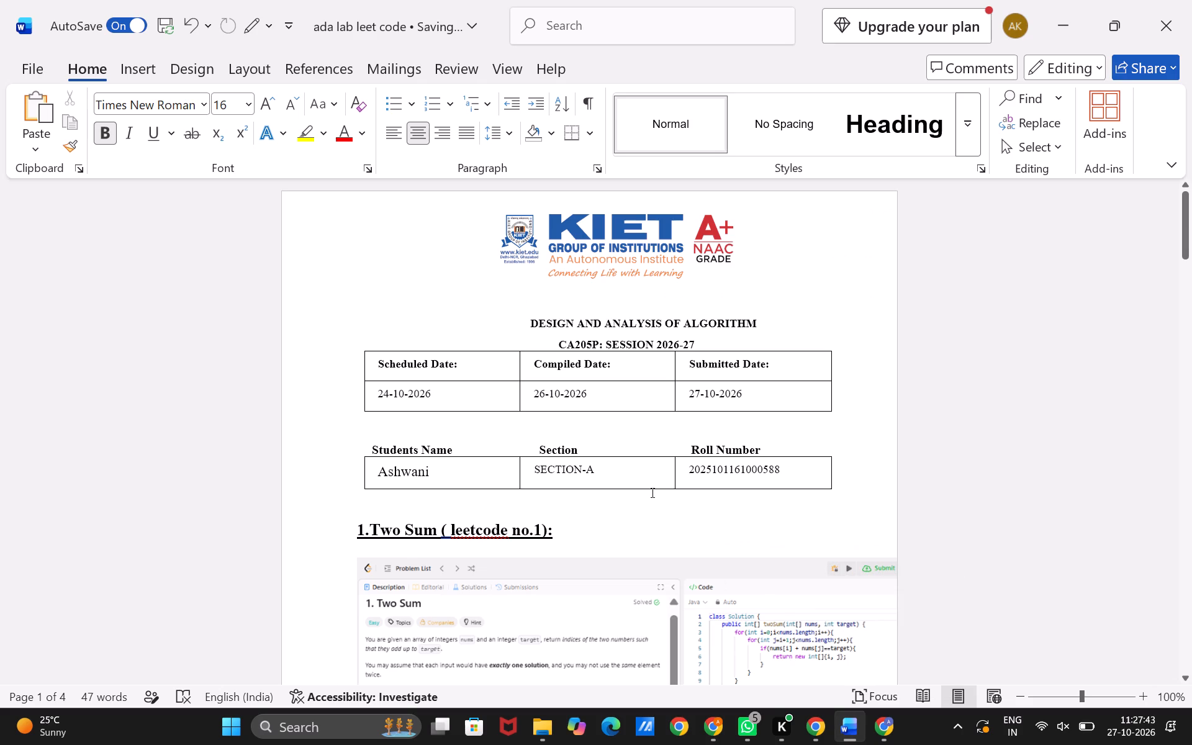
scroll(651, 489, down, 4)
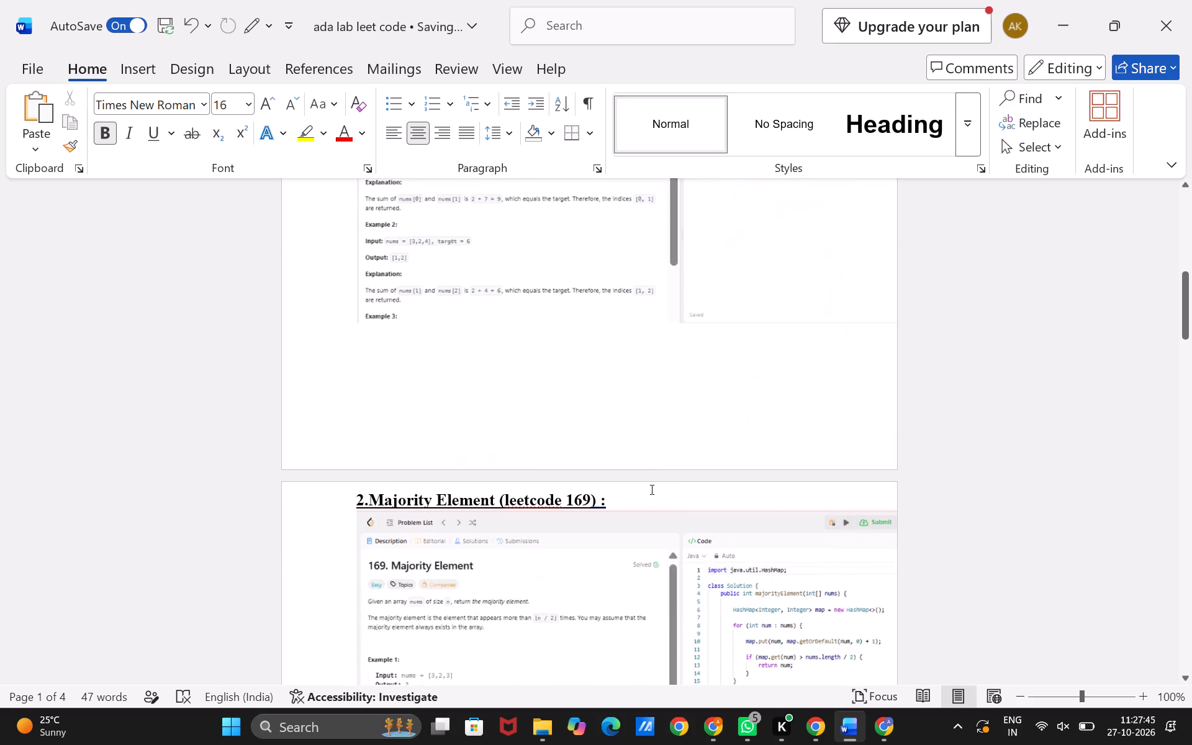
scroll(651, 489, down, 6)
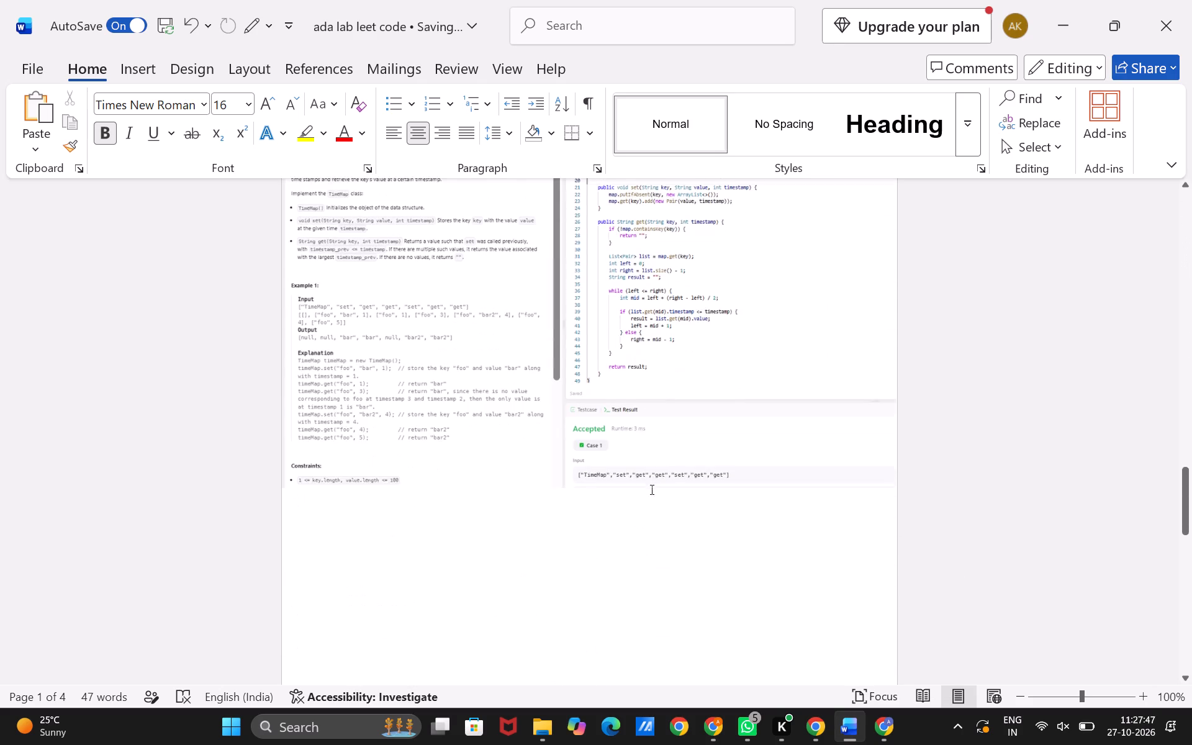
scroll(651, 489, down, 4)
scroll(651, 489, up, 11)
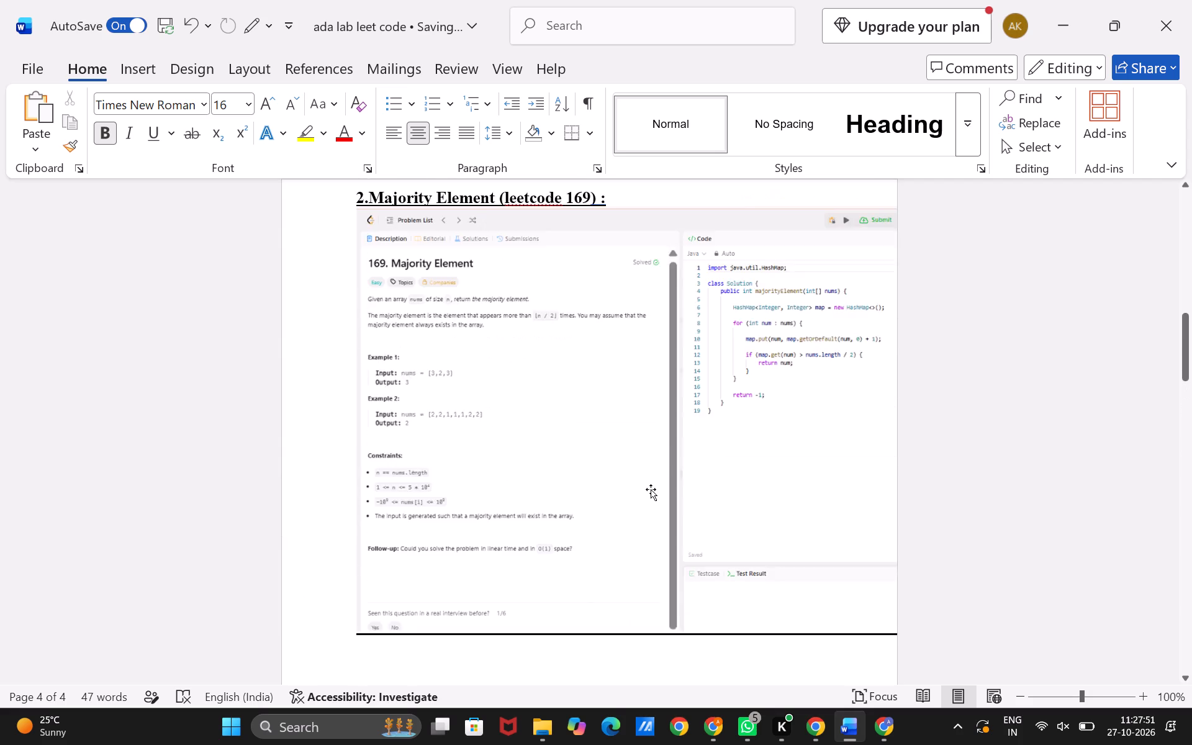
scroll(651, 489, up, 2)
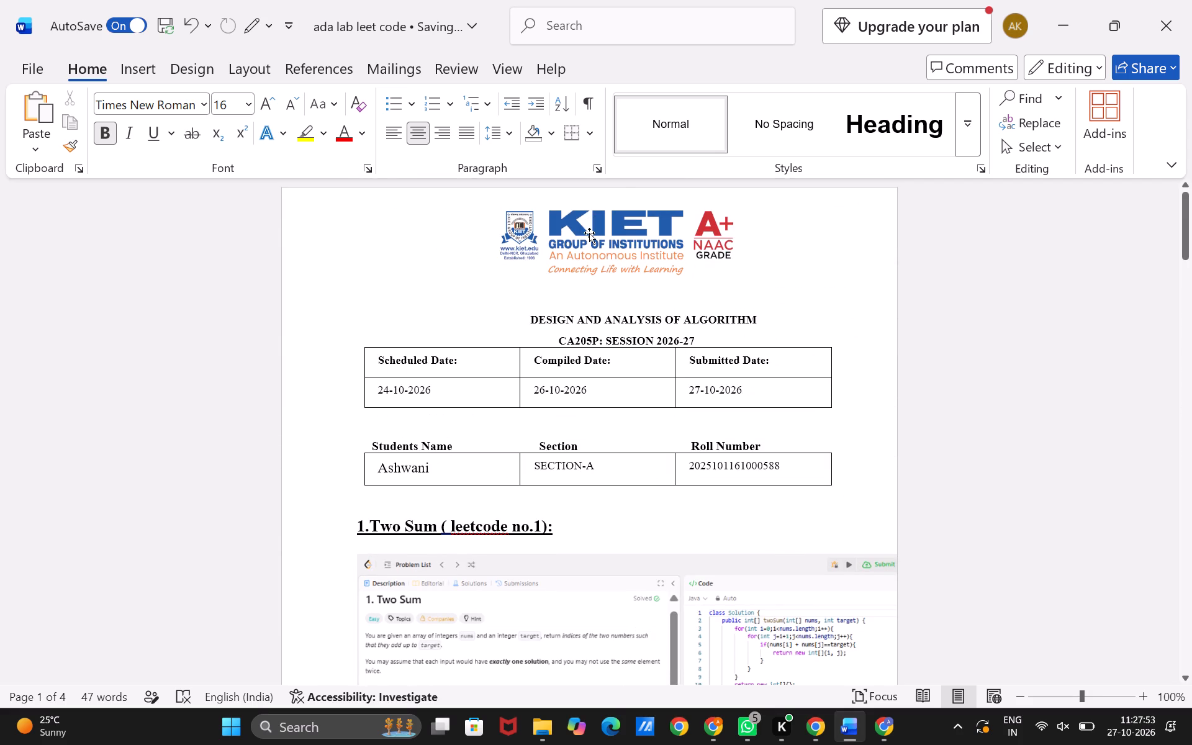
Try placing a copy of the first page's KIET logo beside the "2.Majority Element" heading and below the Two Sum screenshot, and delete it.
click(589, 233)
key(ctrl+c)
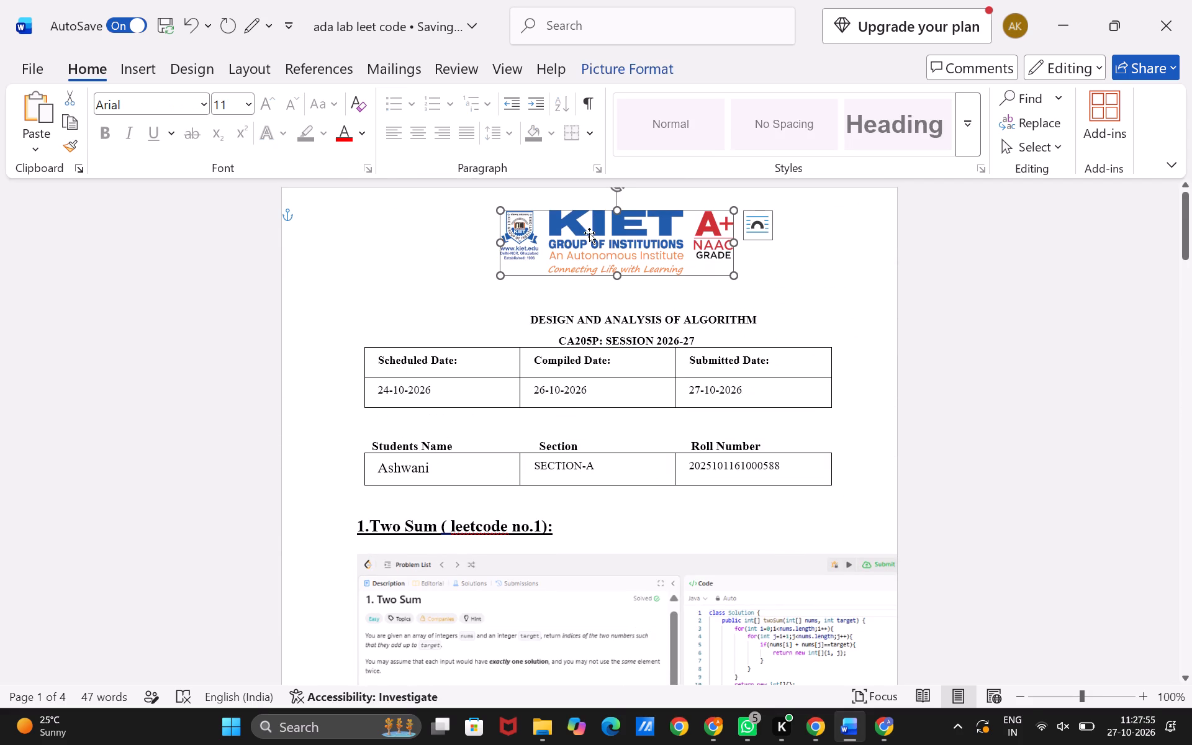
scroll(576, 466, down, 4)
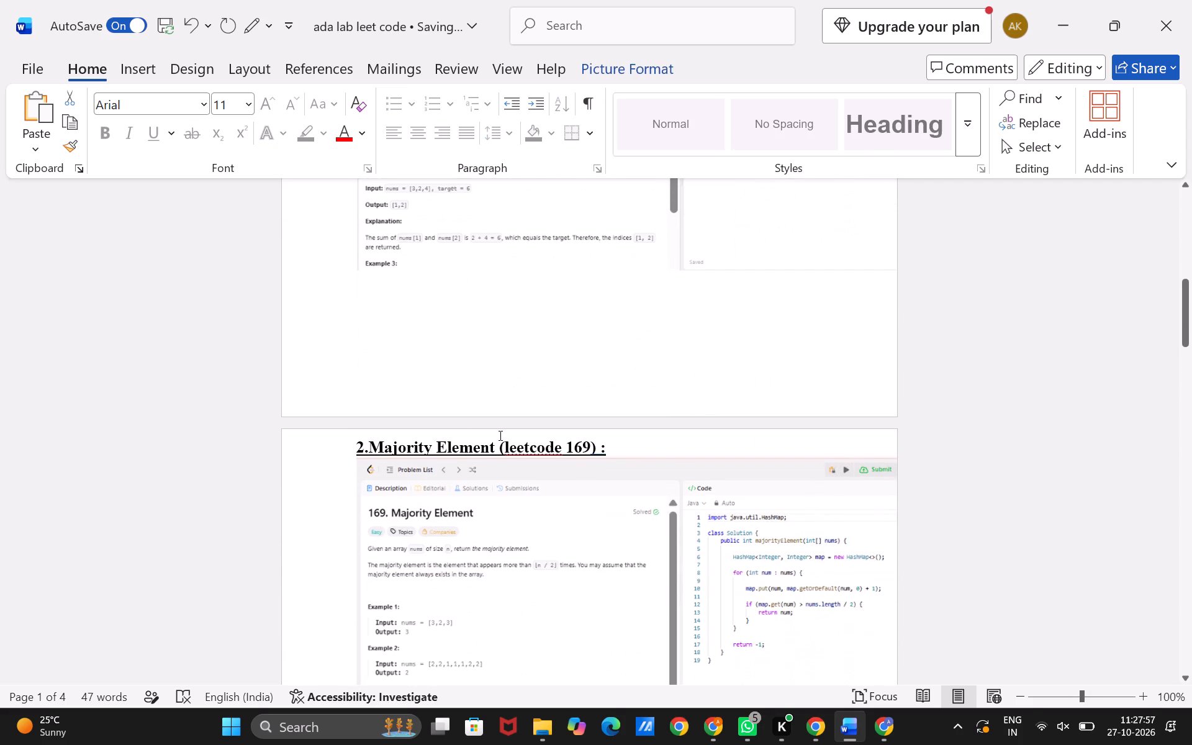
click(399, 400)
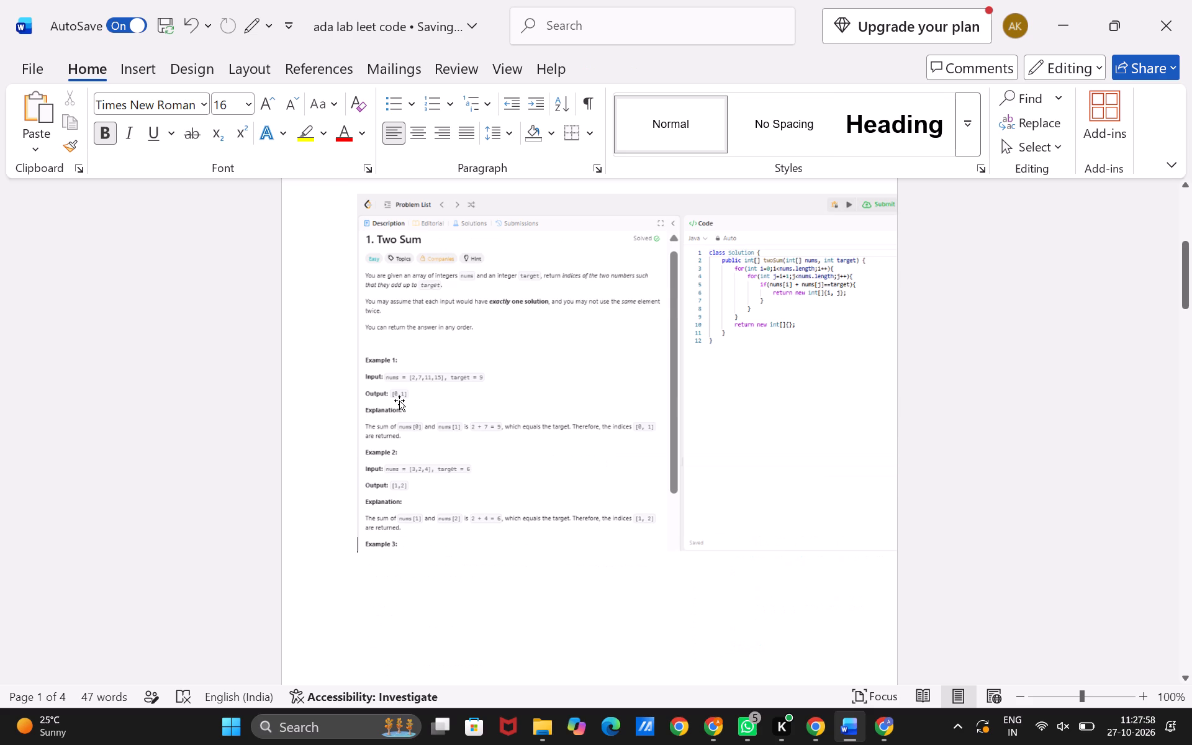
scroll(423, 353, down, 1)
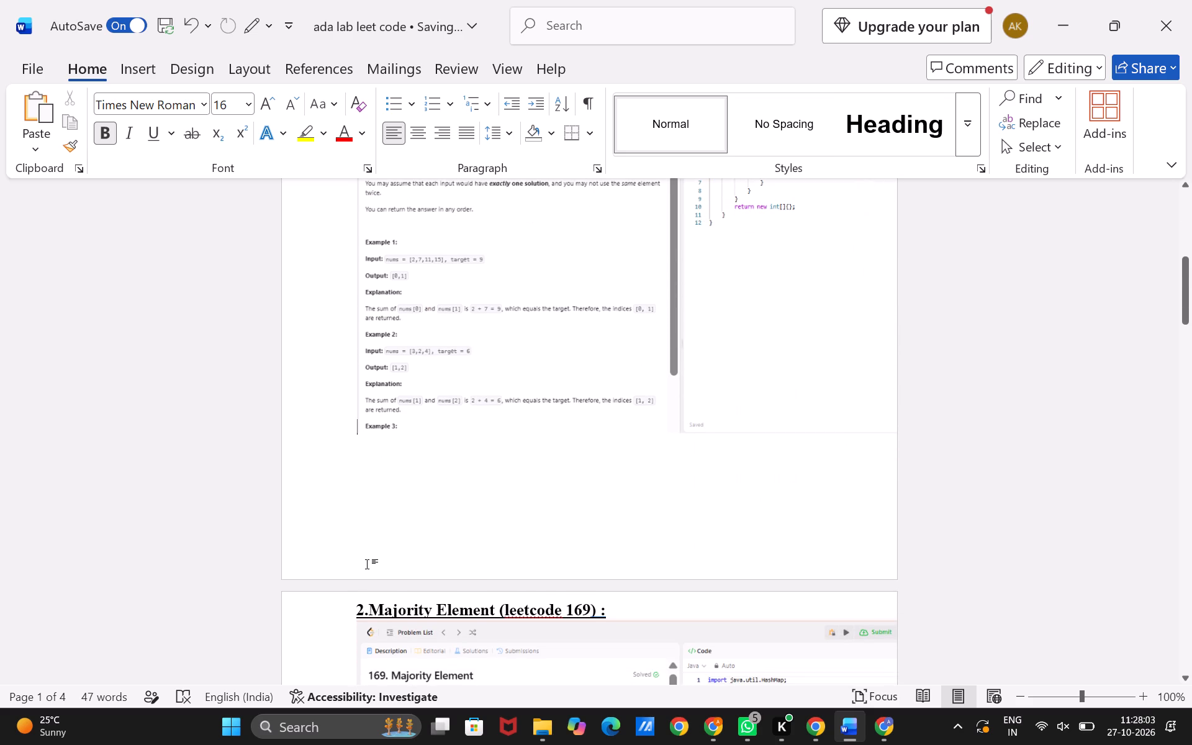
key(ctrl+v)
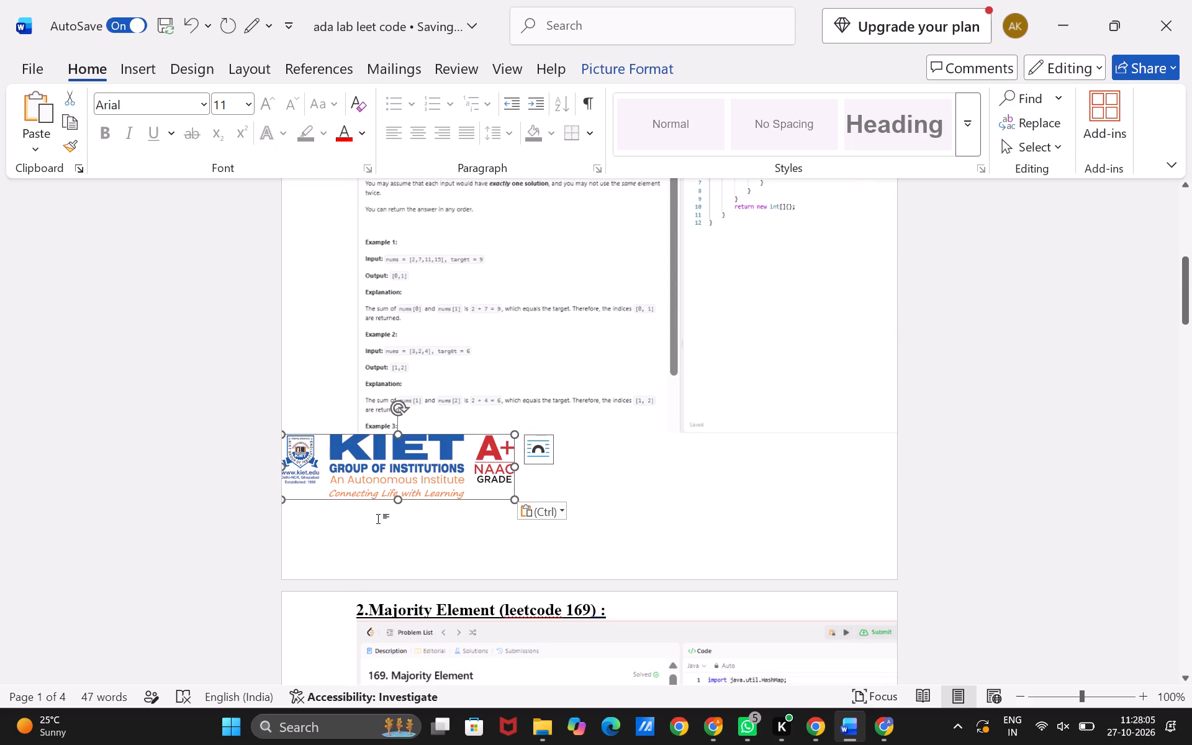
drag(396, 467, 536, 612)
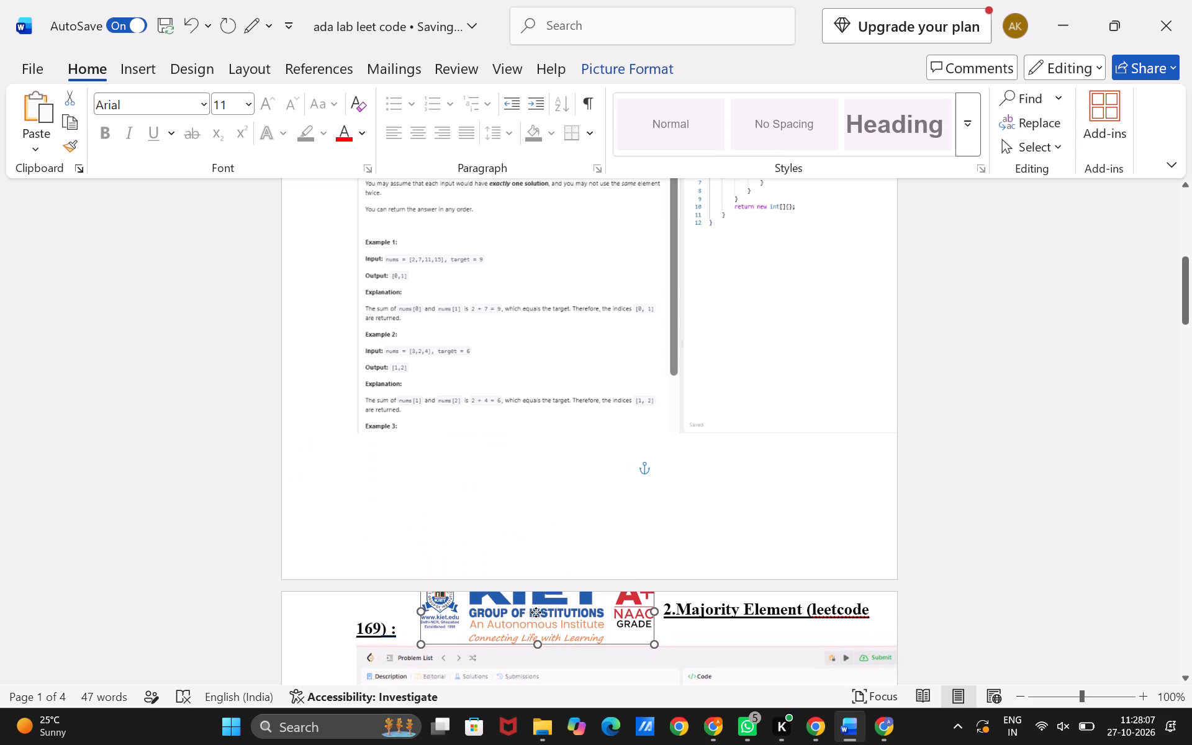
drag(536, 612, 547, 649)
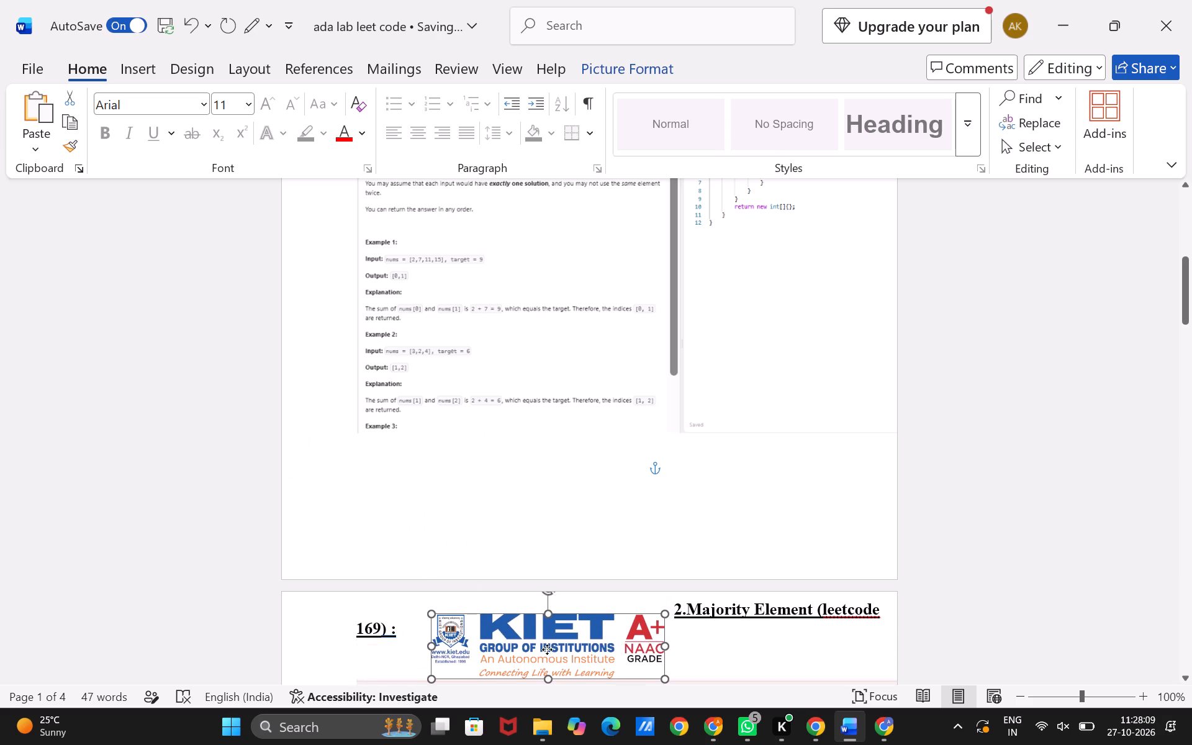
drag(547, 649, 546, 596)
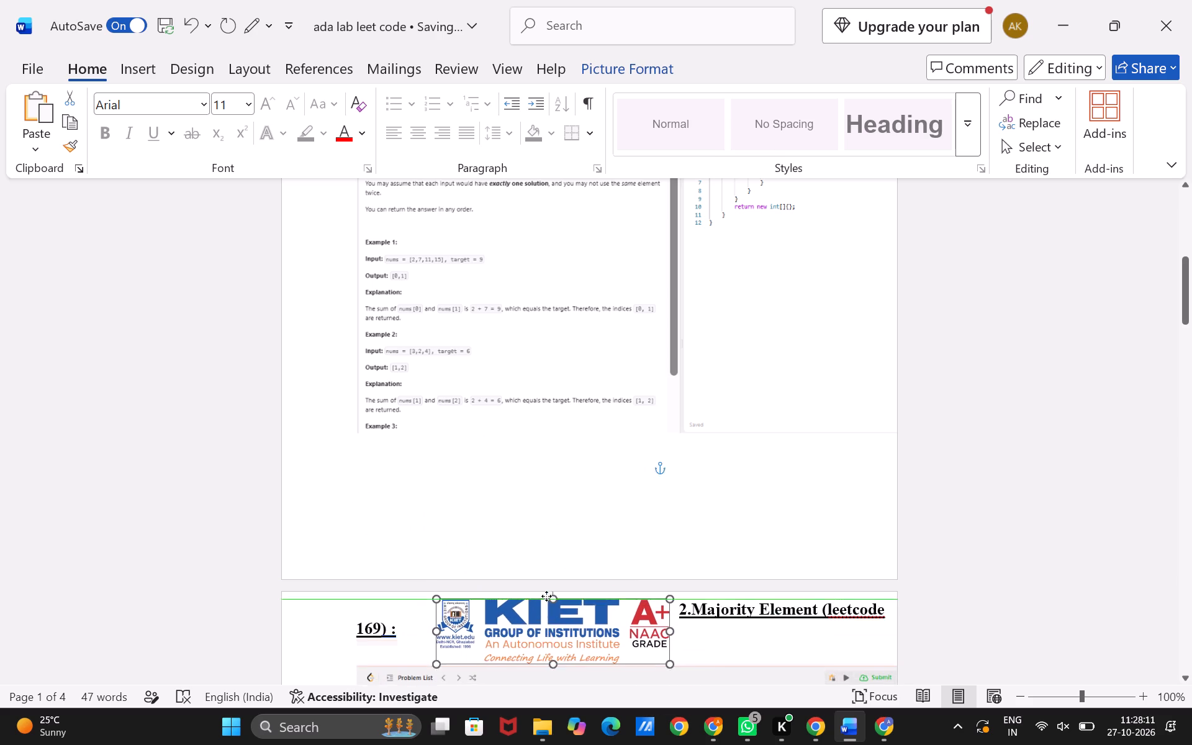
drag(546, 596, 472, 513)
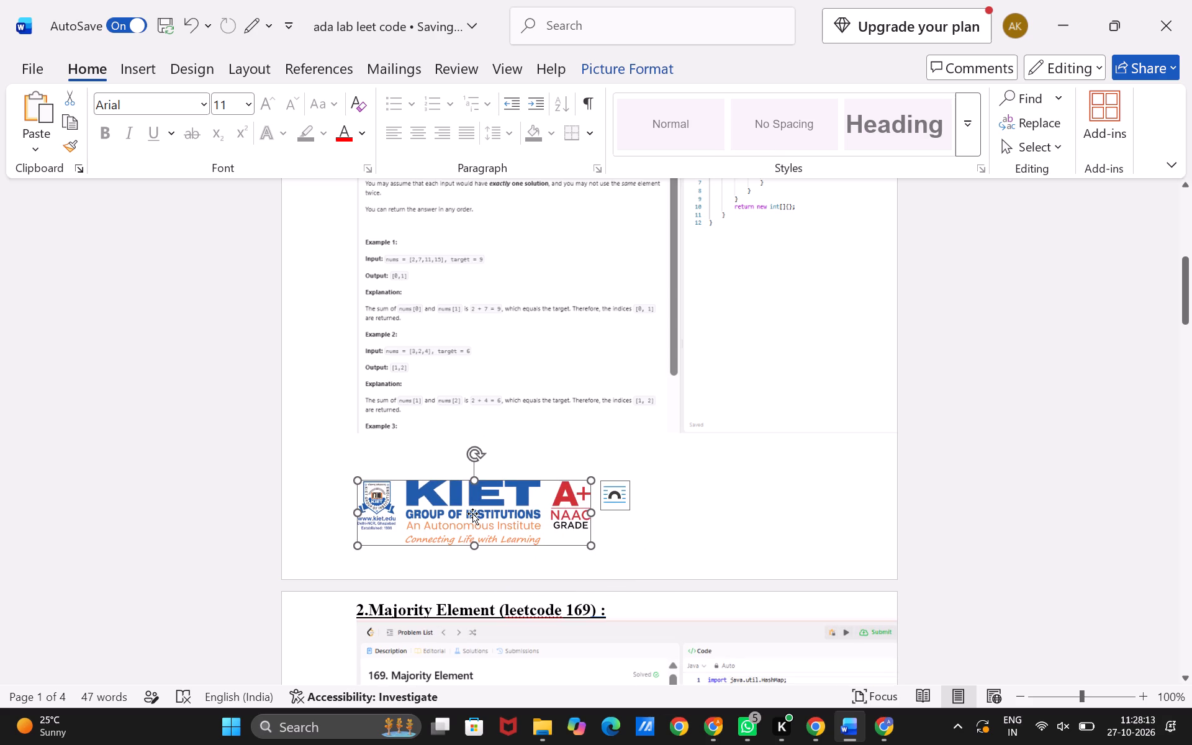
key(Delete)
Insert a blank line above the "2.Majority Element (leetcode 169) :" heading on the second page.
scroll(472, 513, down, 2)
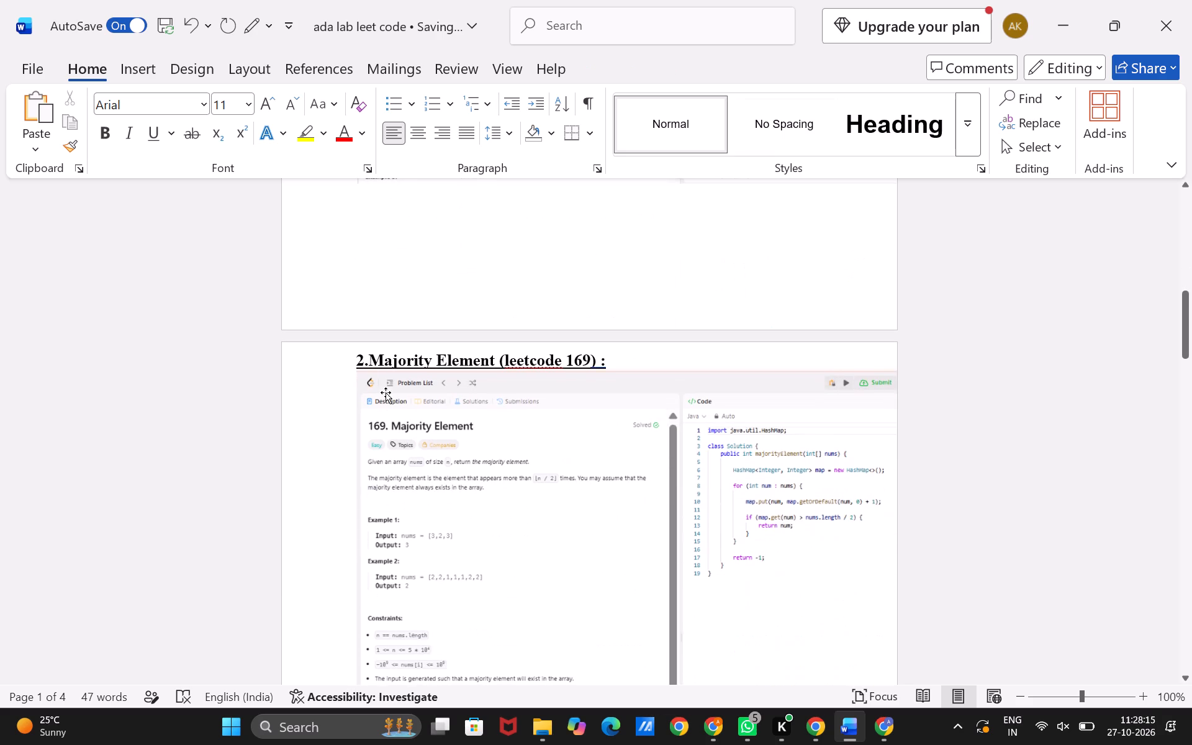
click(356, 361)
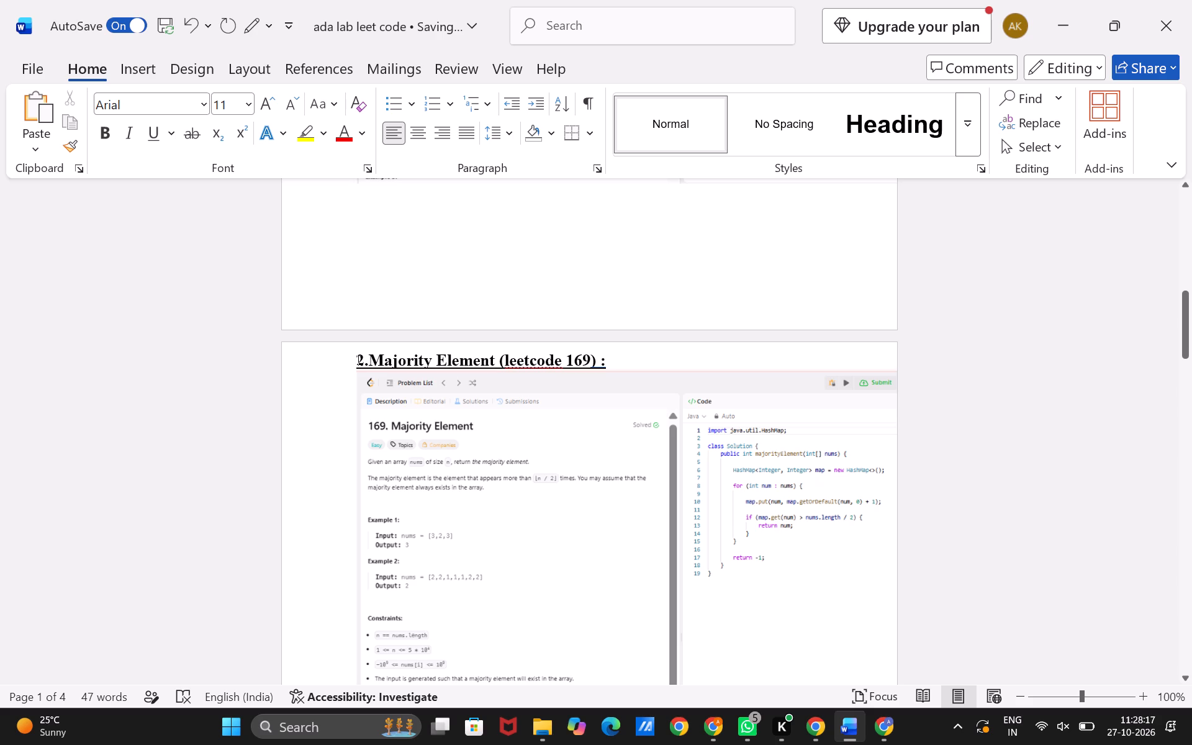
click(358, 359)
key(Return)
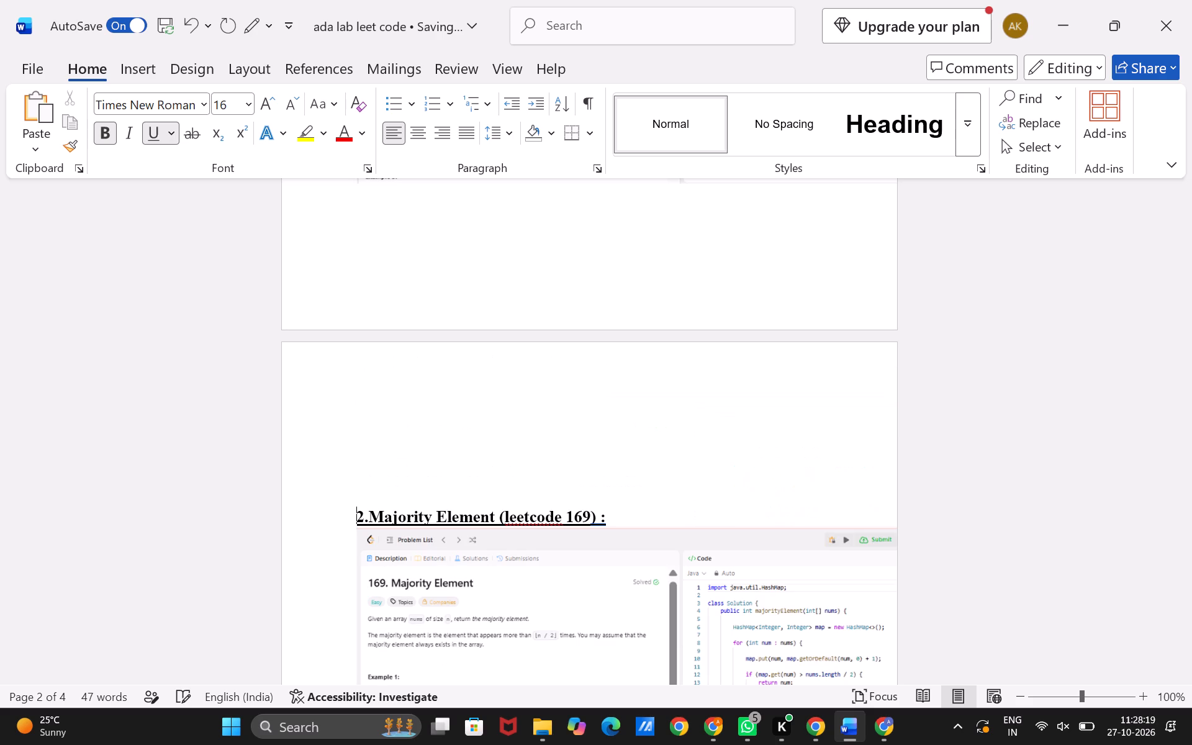
Paste the copied KIET logo at the "2.Majority Element" heading and move it to the centre of the second page's top edge.
click(427, 369)
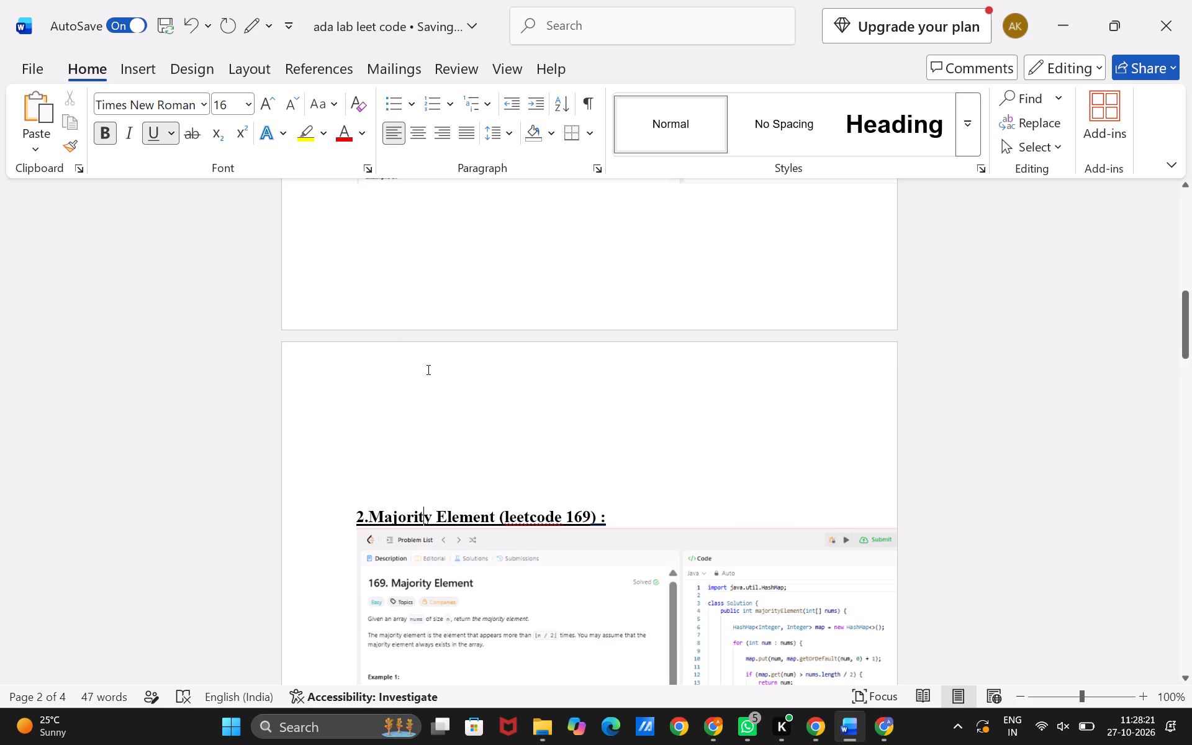
click(354, 513)
key(ctrl+v)
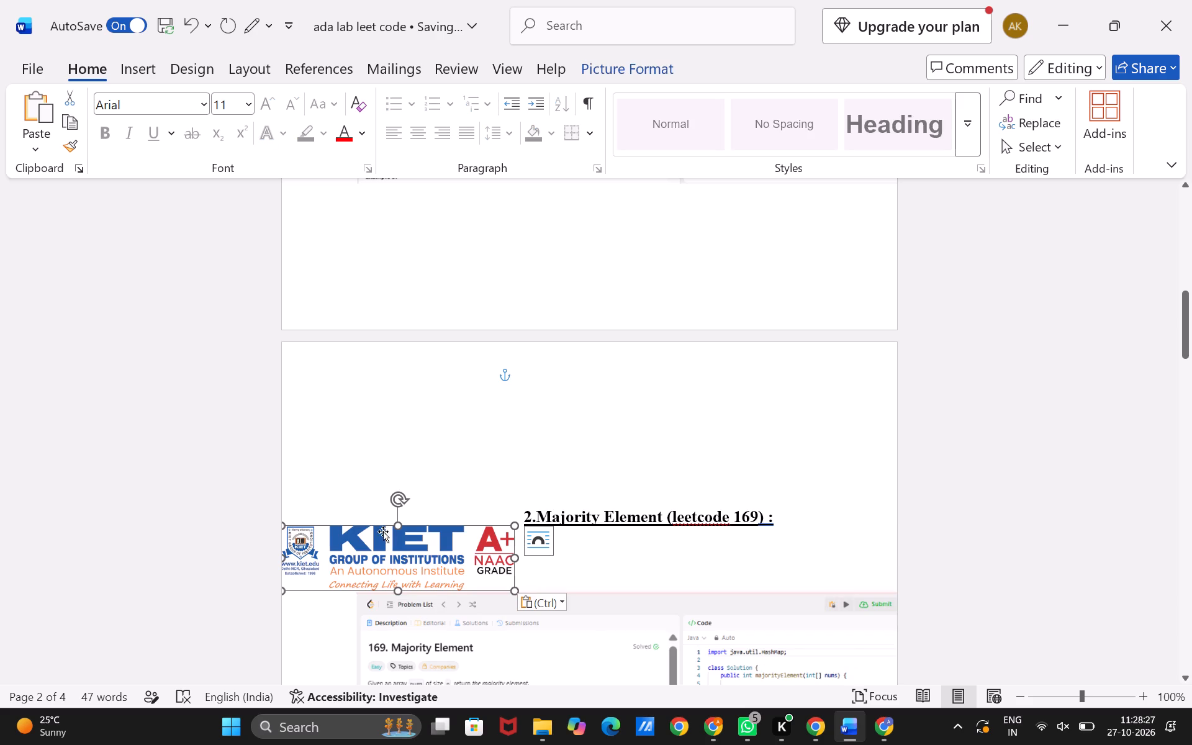
drag(404, 556, 553, 412)
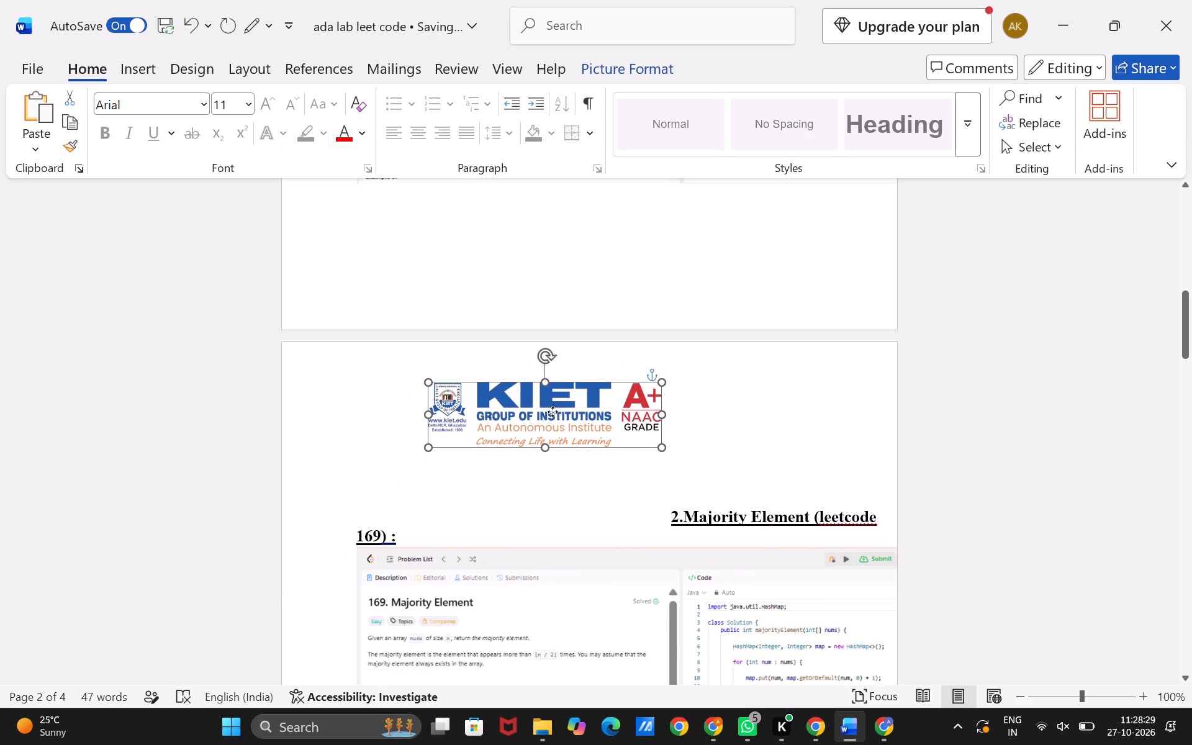
drag(553, 412, 602, 386)
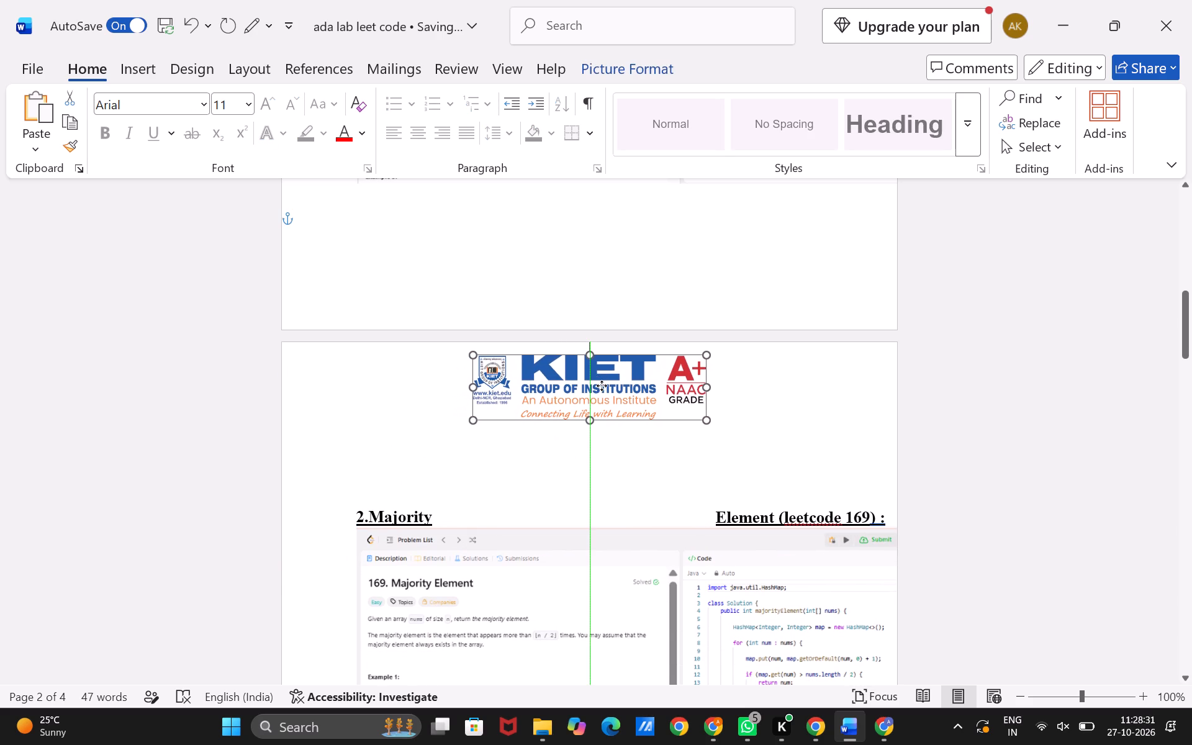
drag(602, 386, 601, 386)
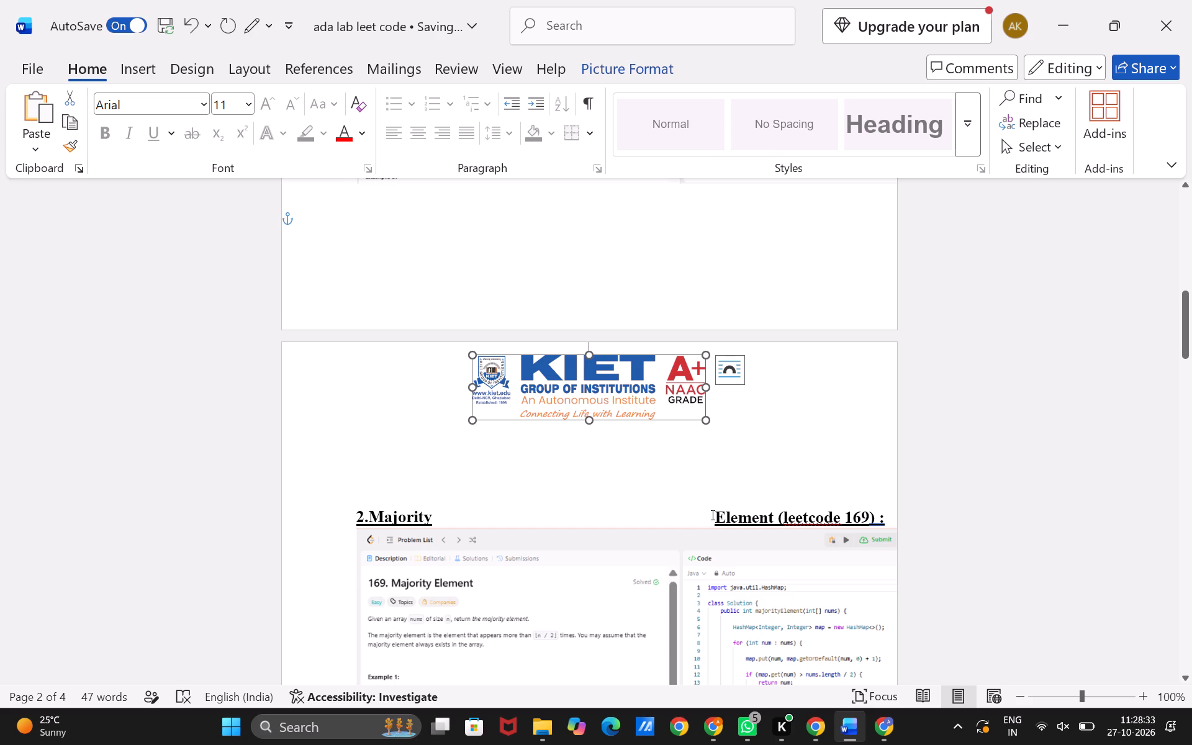
Delete the space between "2.Majority" and "Element" in the second page's heading.
click(715, 517)
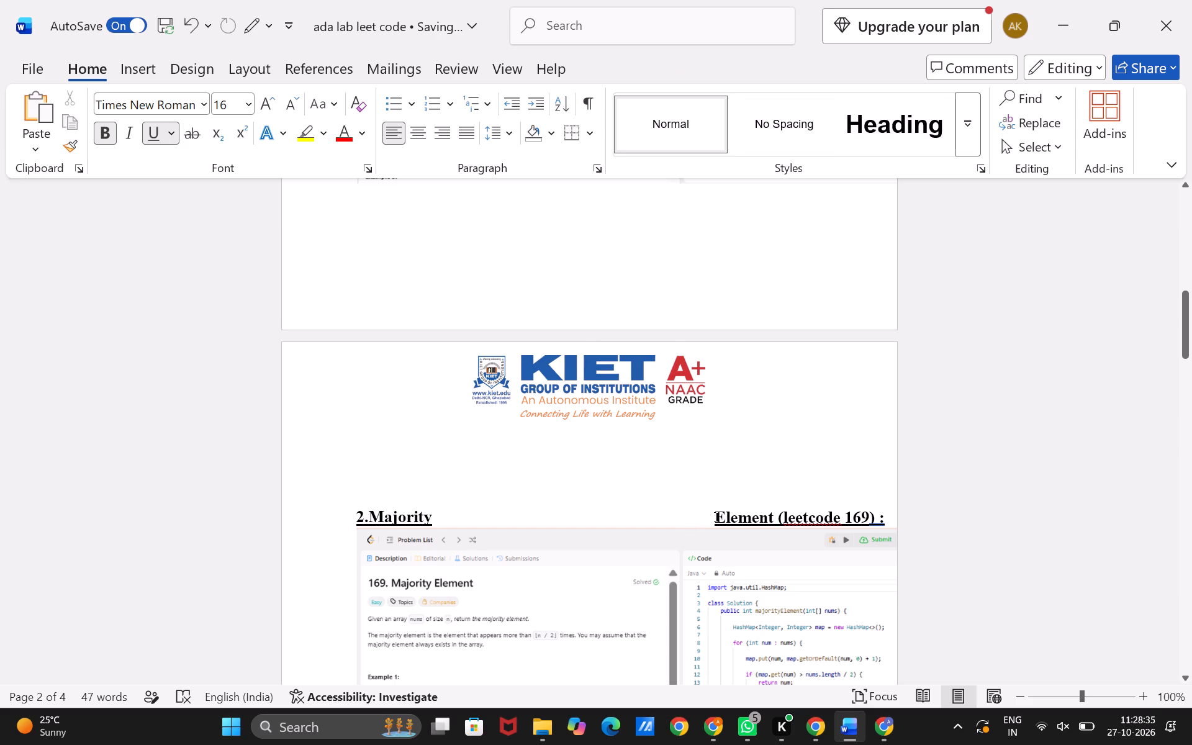
key(BackSpace)
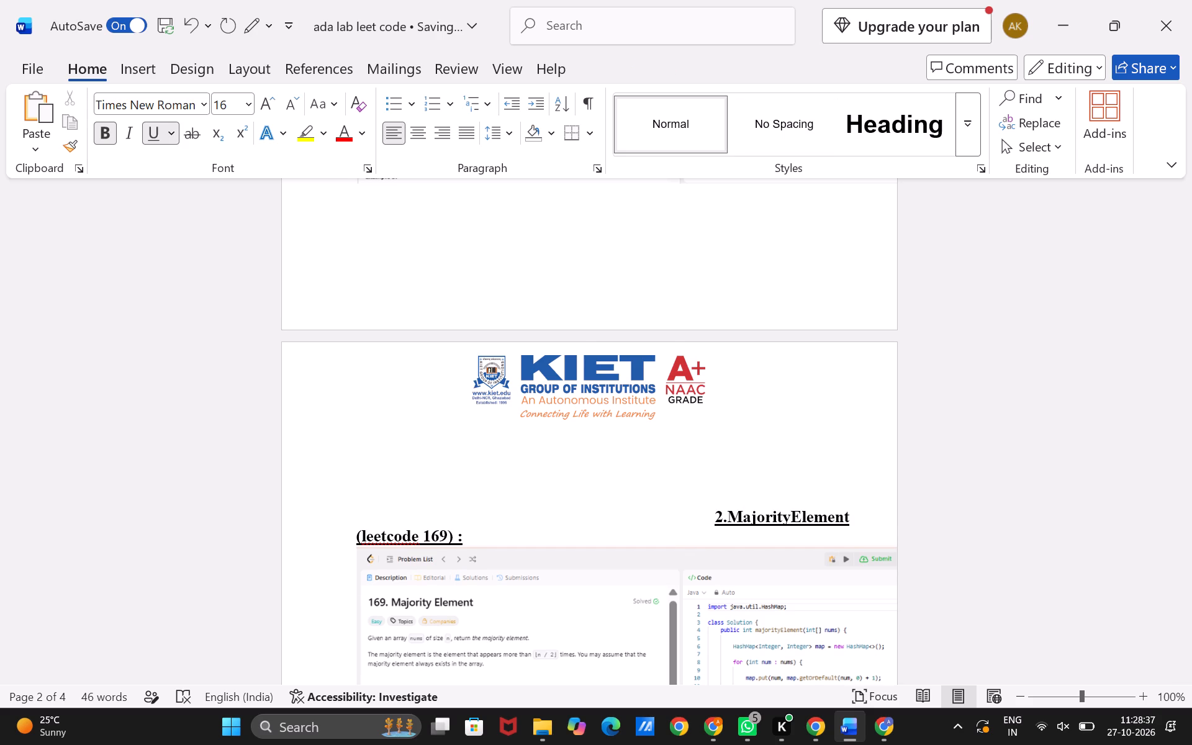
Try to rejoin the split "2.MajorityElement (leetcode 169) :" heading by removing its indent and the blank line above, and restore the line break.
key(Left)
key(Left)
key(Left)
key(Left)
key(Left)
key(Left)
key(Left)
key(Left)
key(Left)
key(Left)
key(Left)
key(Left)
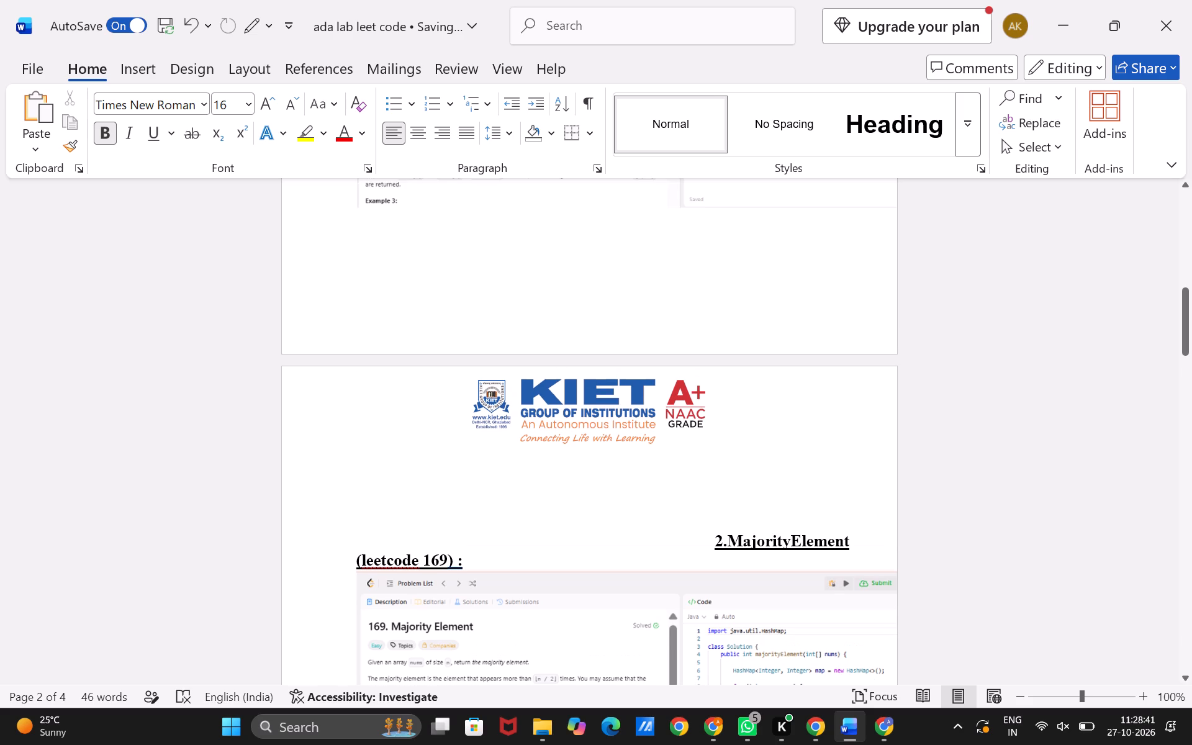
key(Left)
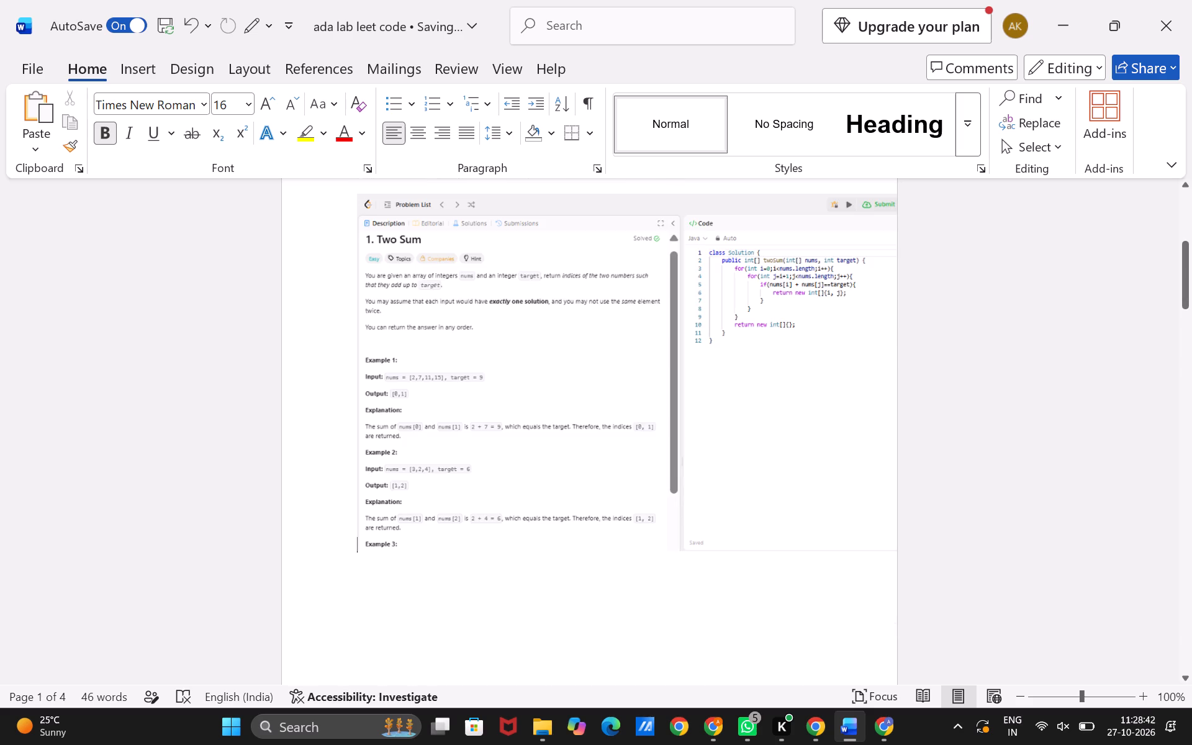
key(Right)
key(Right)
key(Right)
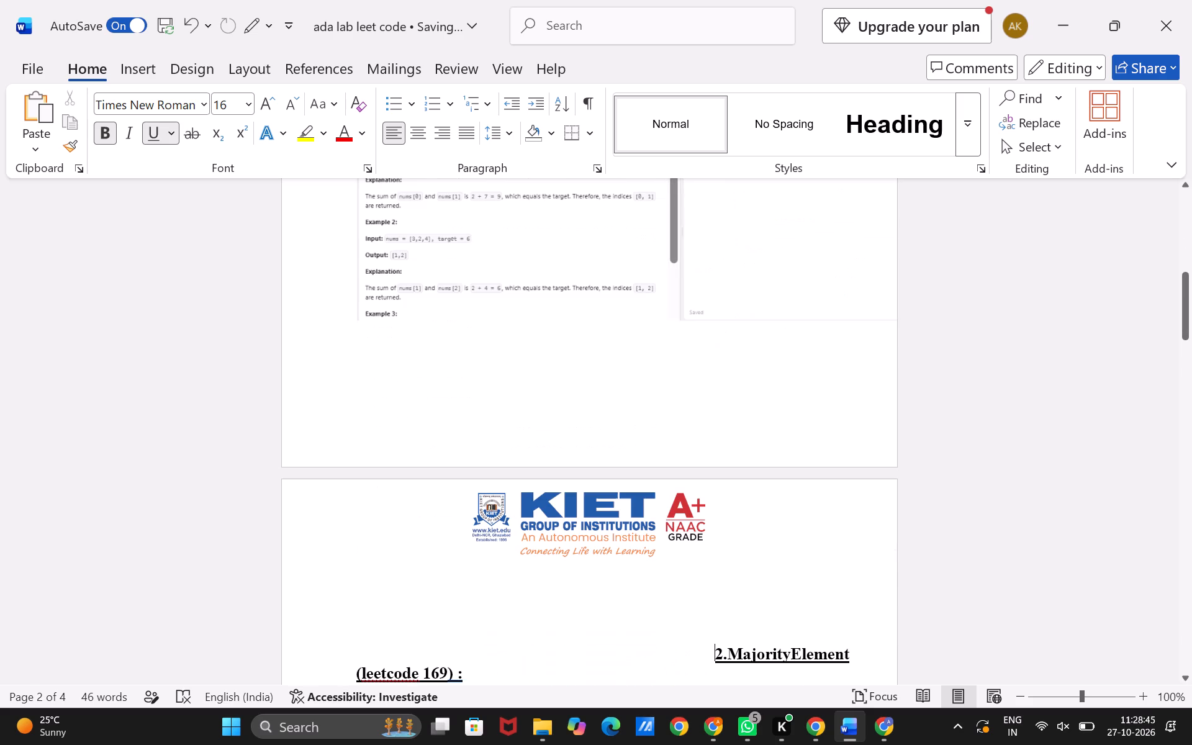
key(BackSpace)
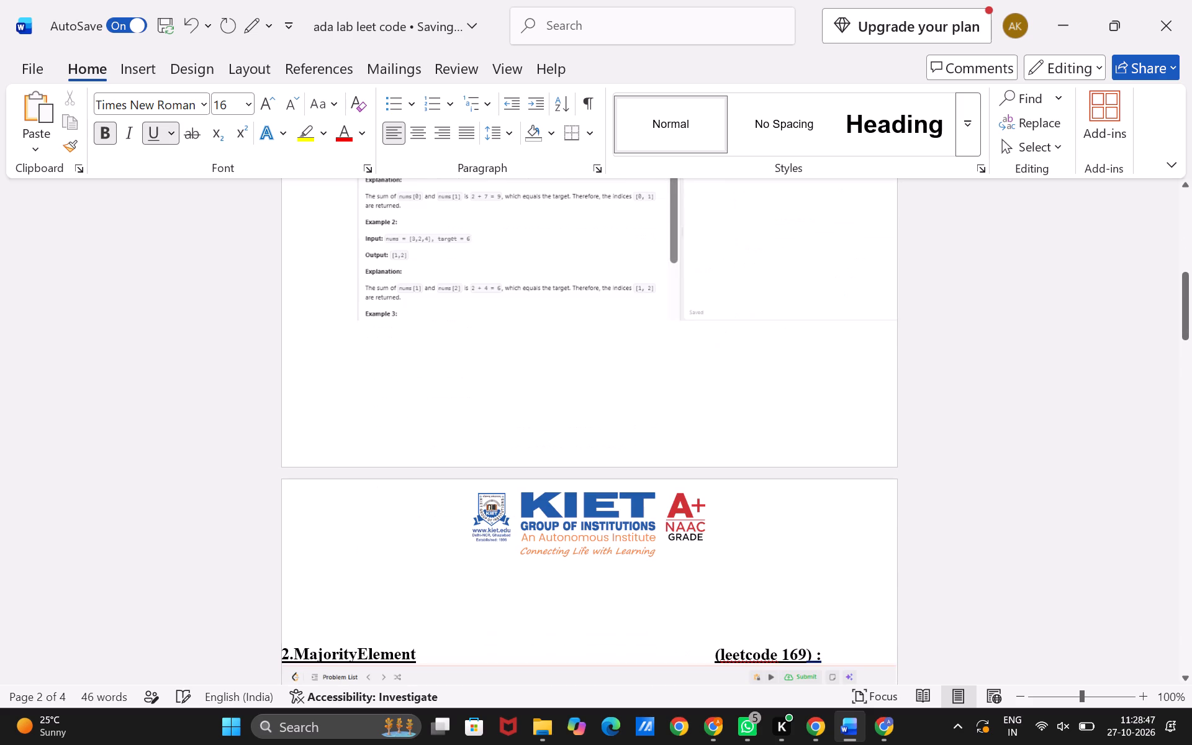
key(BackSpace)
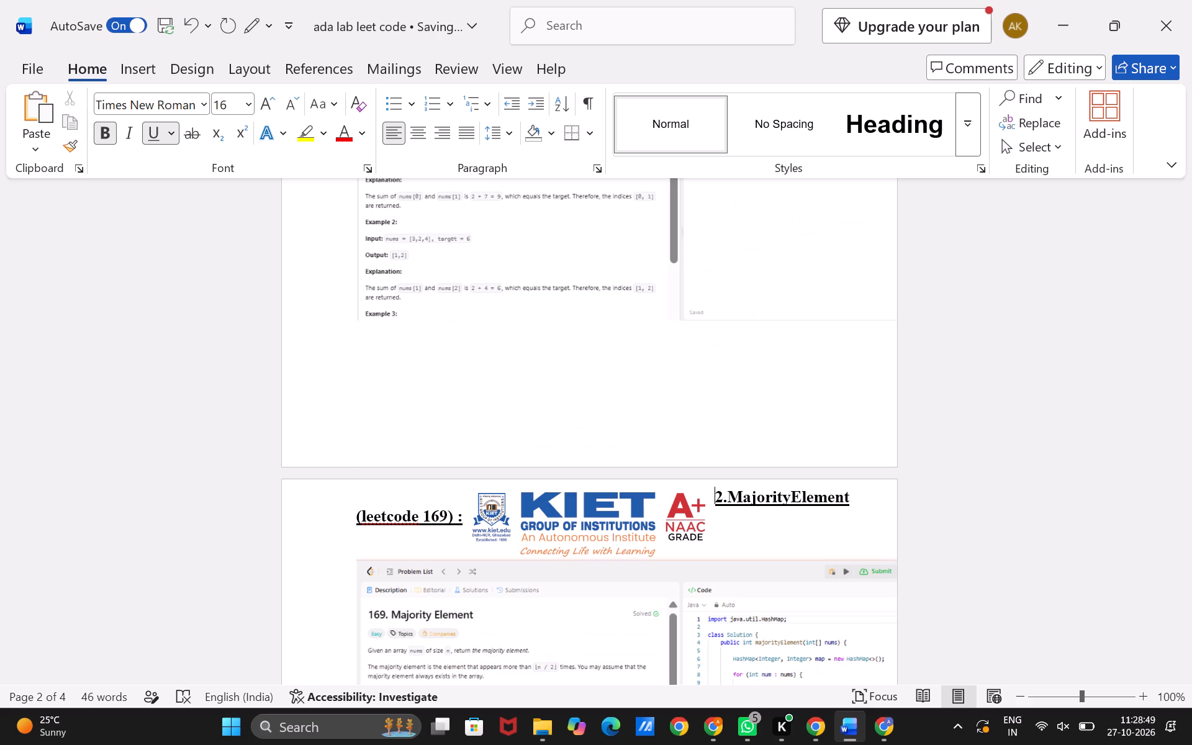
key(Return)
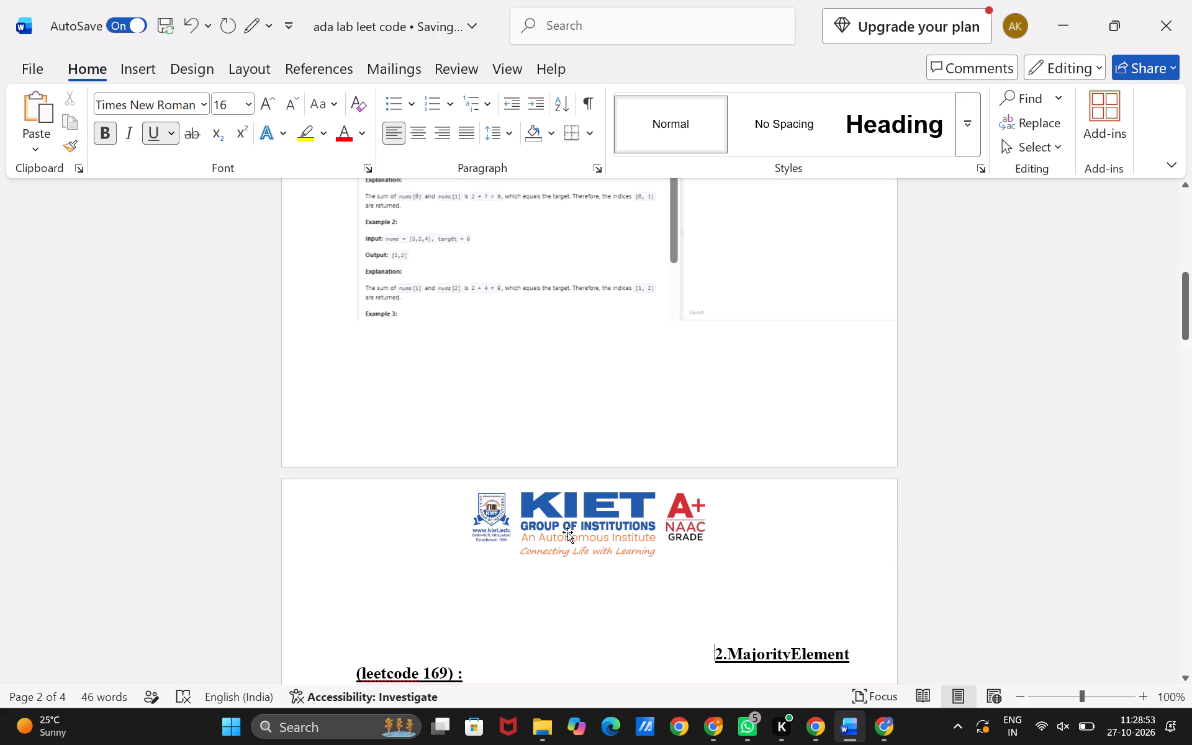
Move the second page's KIET logo slightly closer to the page's top edge.
drag(567, 532, 567, 510)
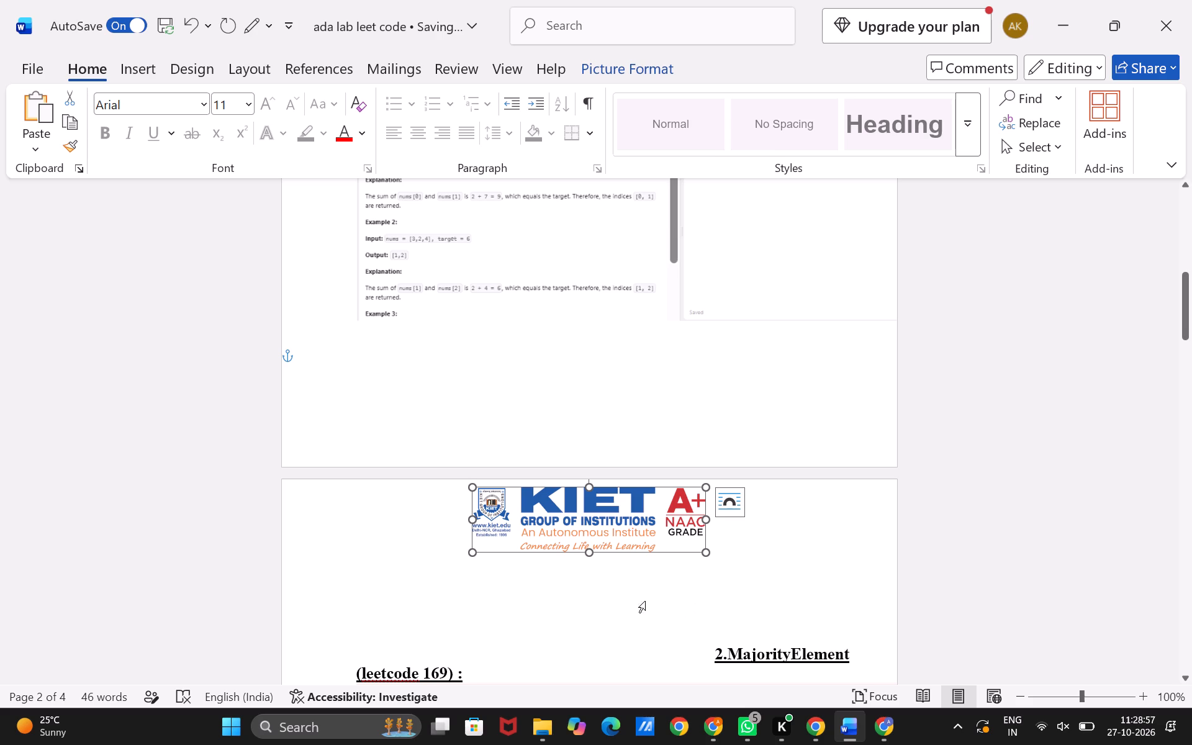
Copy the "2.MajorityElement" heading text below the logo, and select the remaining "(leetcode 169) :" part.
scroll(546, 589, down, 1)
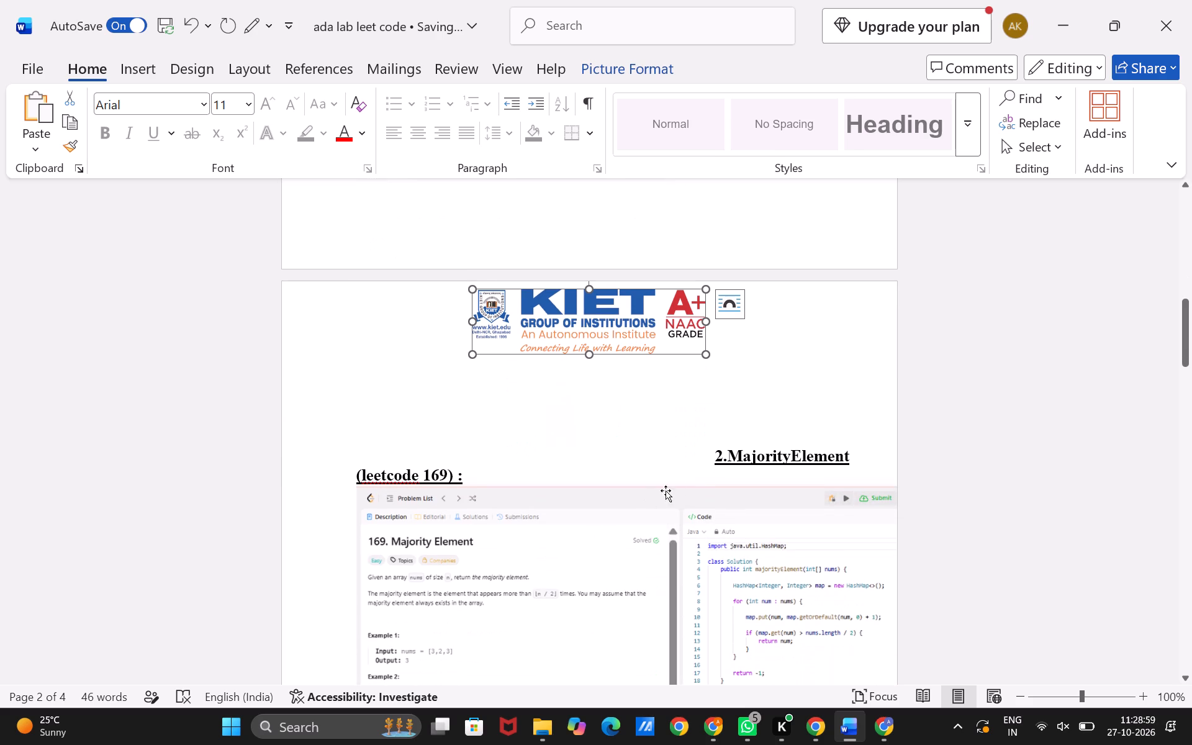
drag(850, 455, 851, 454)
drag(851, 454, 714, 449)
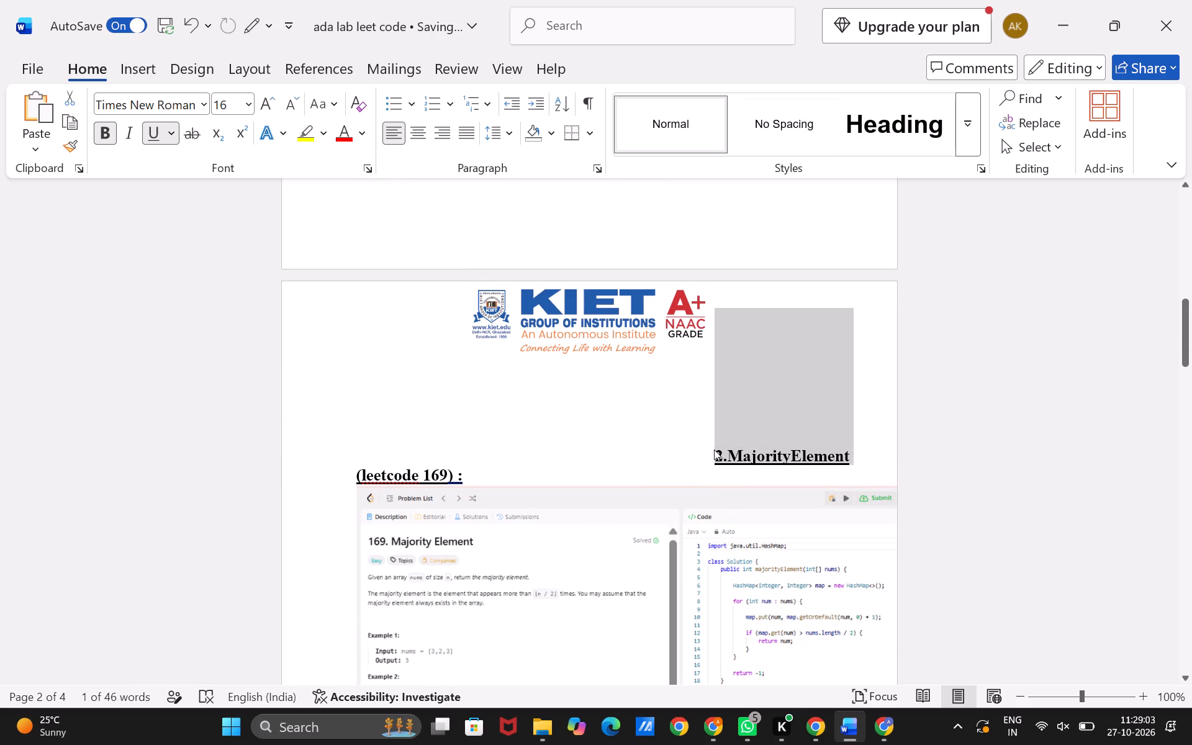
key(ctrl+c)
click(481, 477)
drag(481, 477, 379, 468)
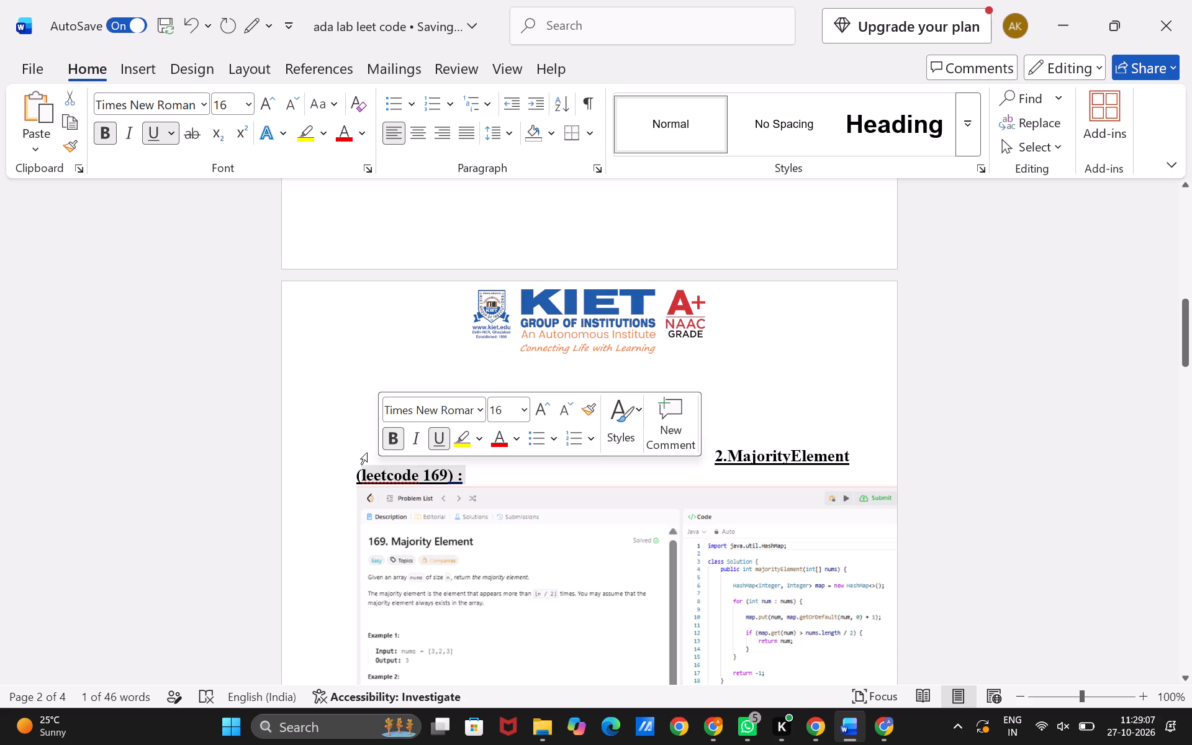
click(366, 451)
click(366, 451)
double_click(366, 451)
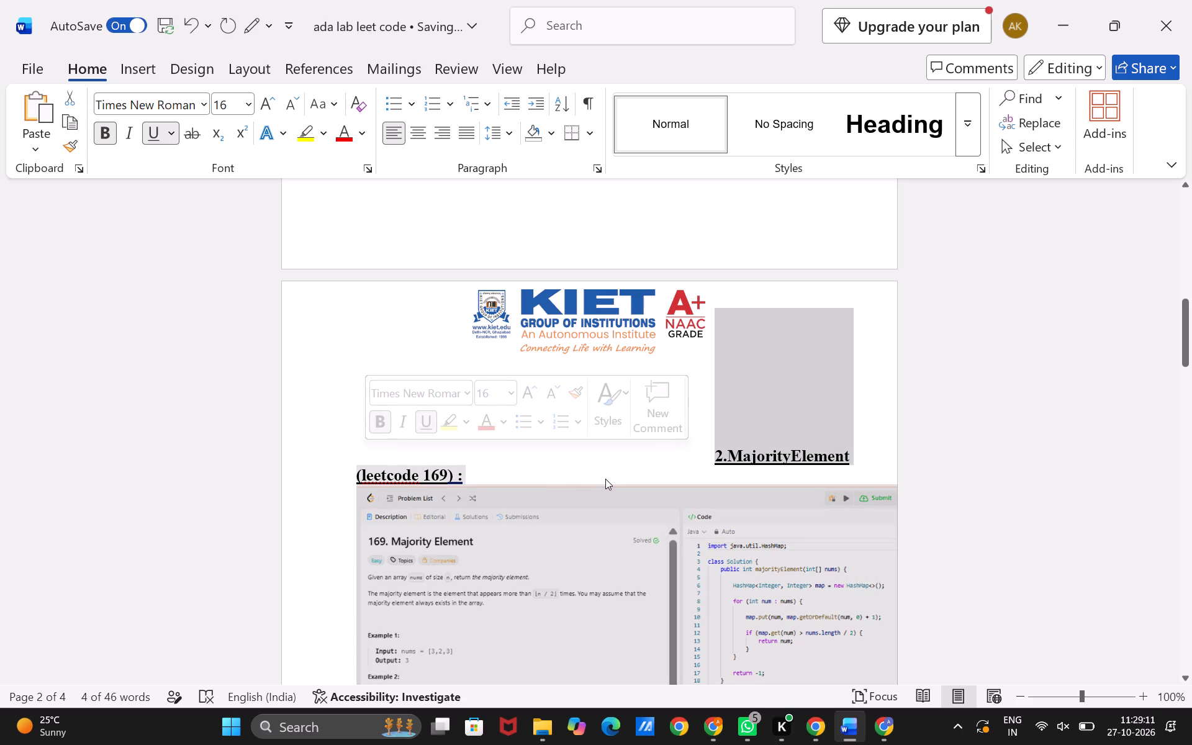
Remove the indent and empty line before the "5. Kth Largest Element in an Array" heading, bringing it to the top of its page.
scroll(636, 321, down, 1)
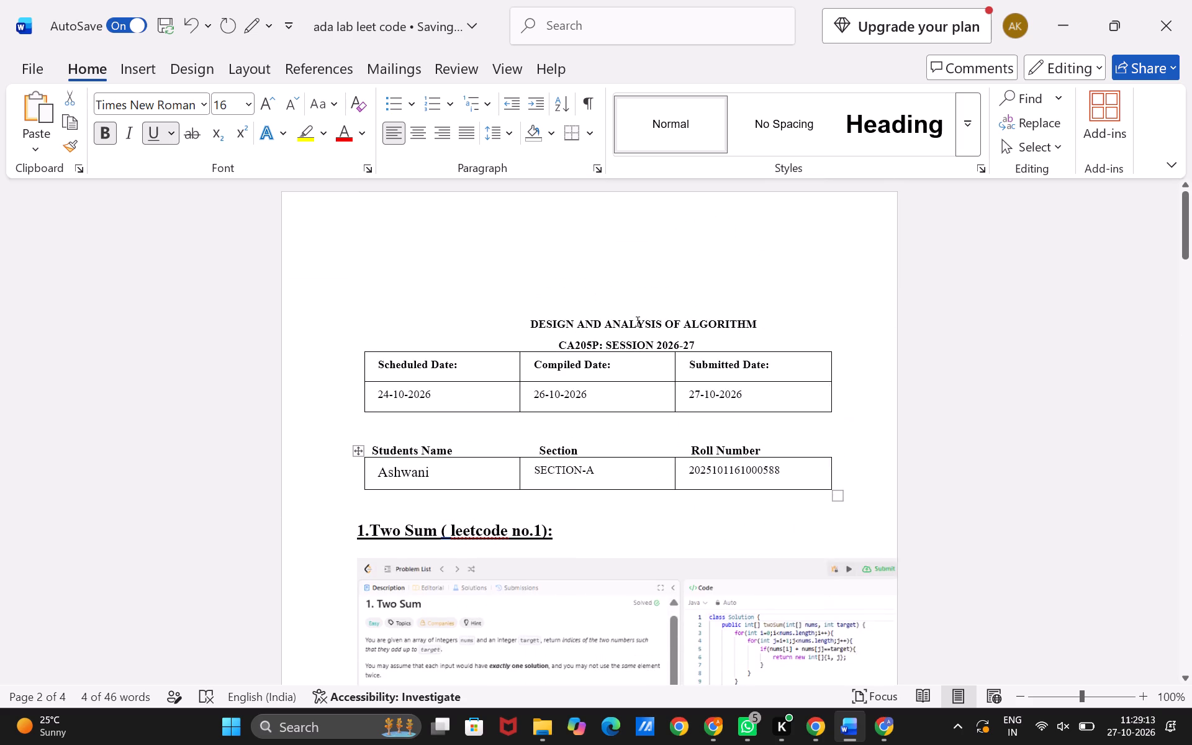
scroll(636, 321, down, 2)
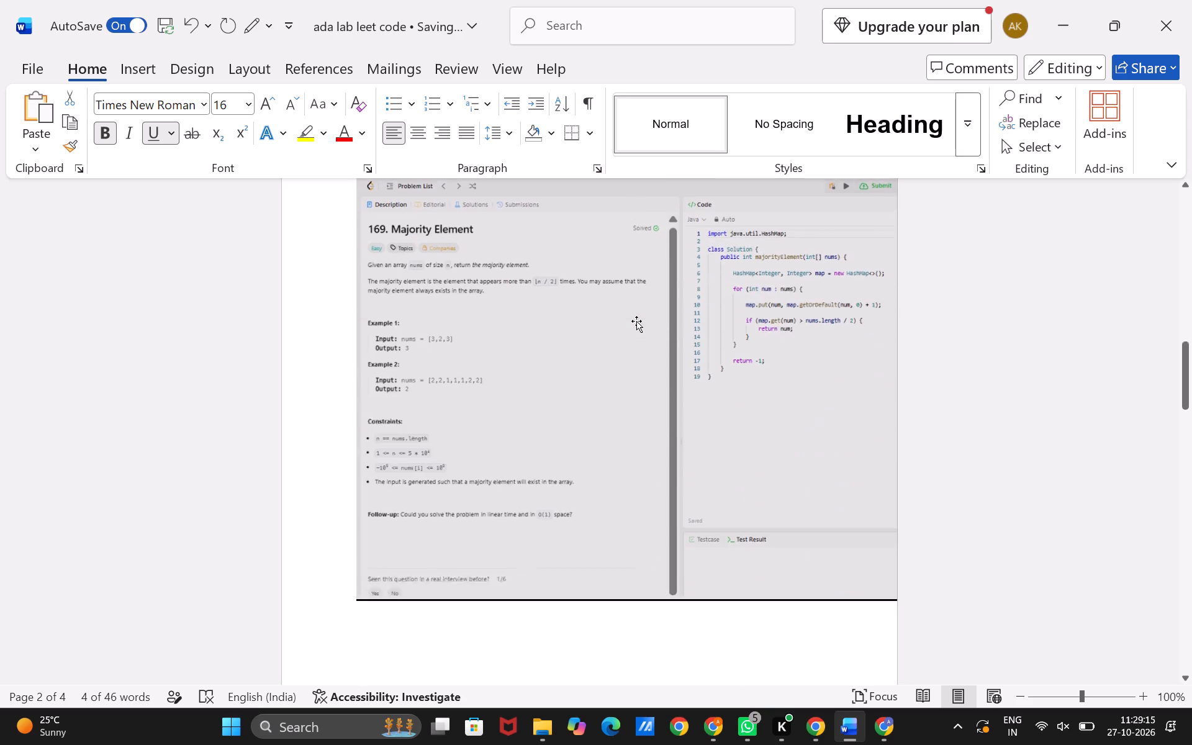
scroll(636, 321, down, 3)
scroll(636, 321, up, 2)
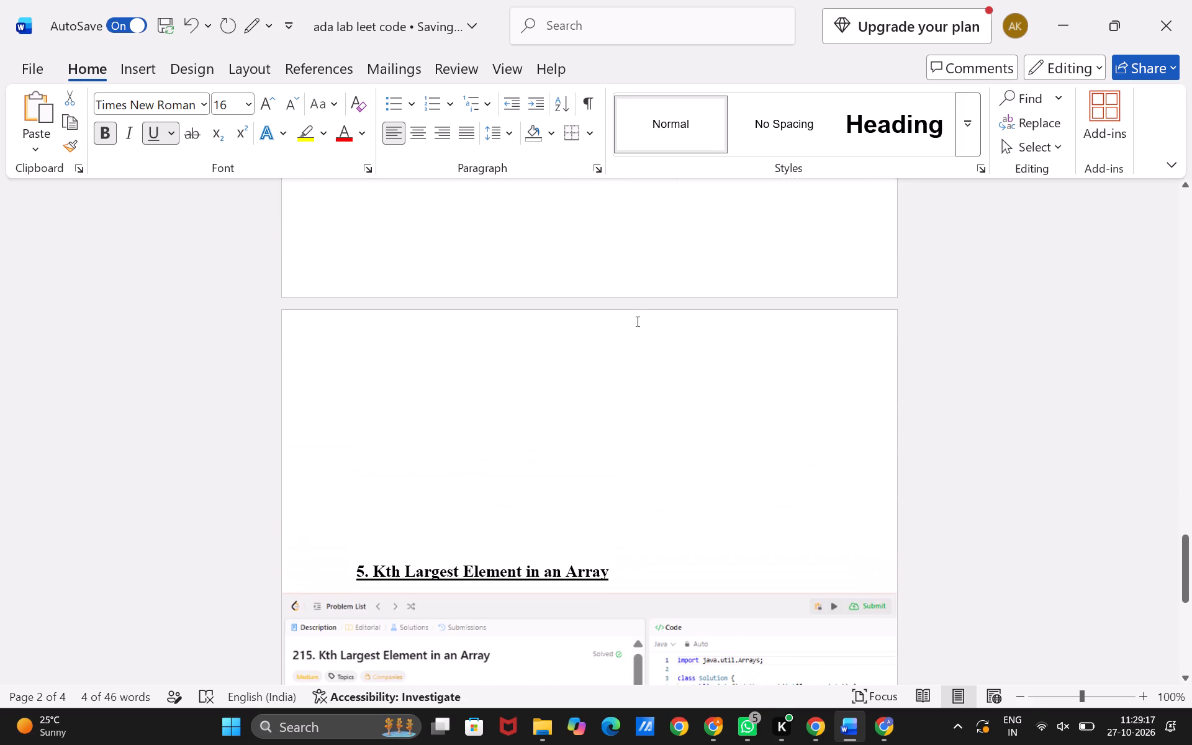
scroll(636, 321, up, 1)
click(353, 574)
key(BackSpace)
key(BackSpace)
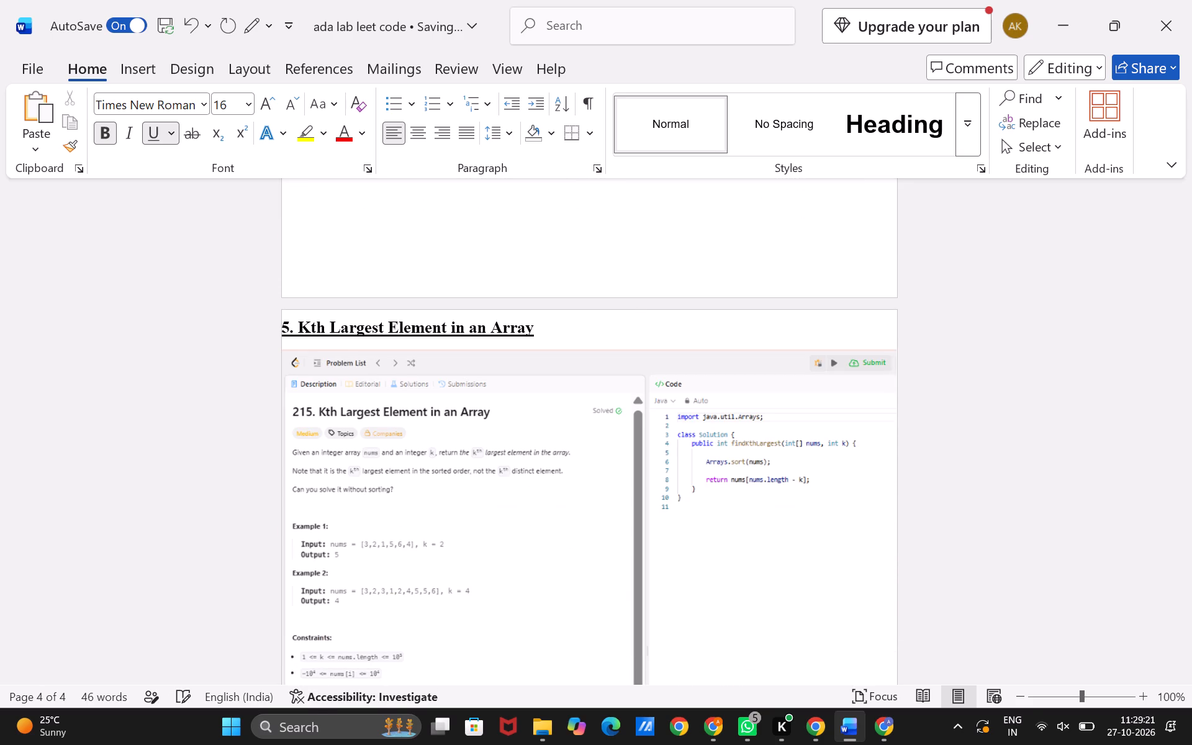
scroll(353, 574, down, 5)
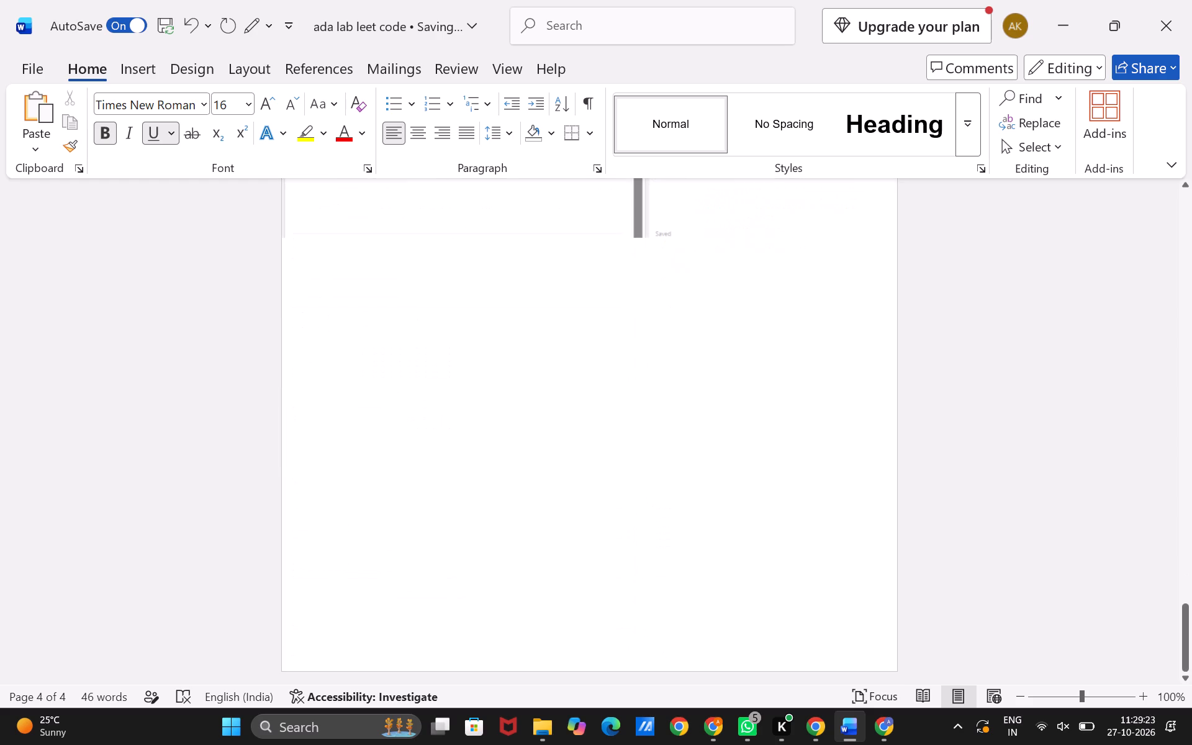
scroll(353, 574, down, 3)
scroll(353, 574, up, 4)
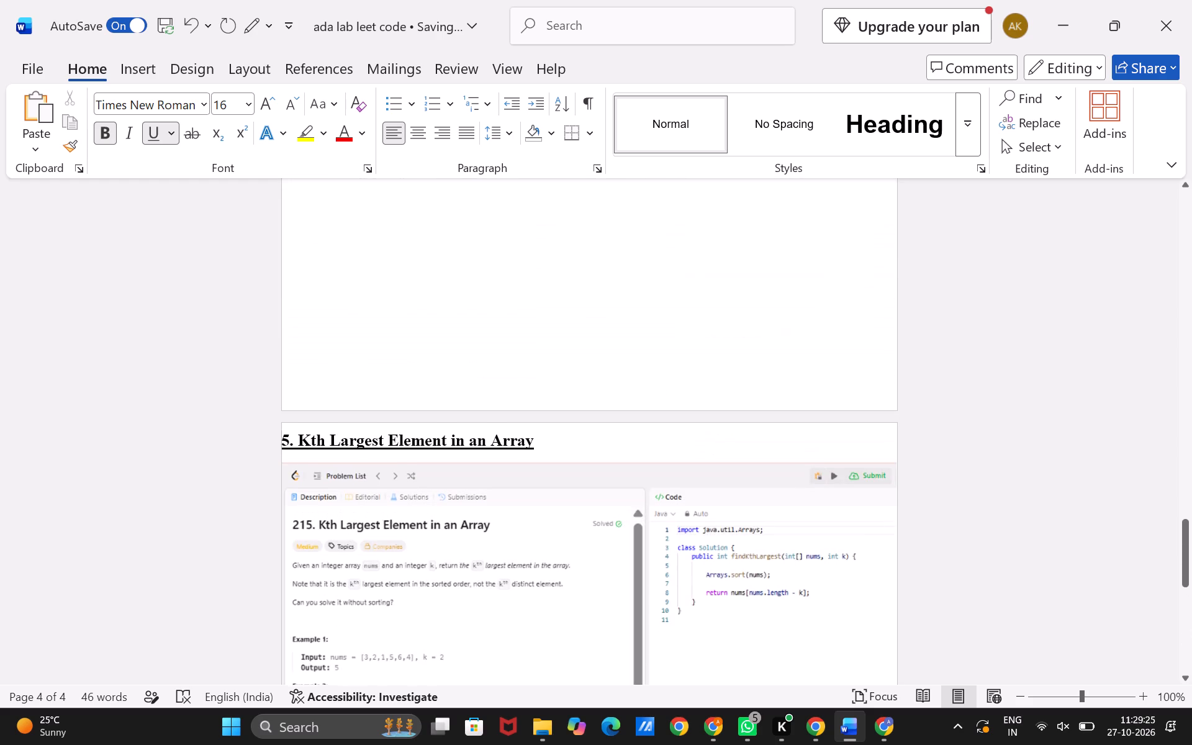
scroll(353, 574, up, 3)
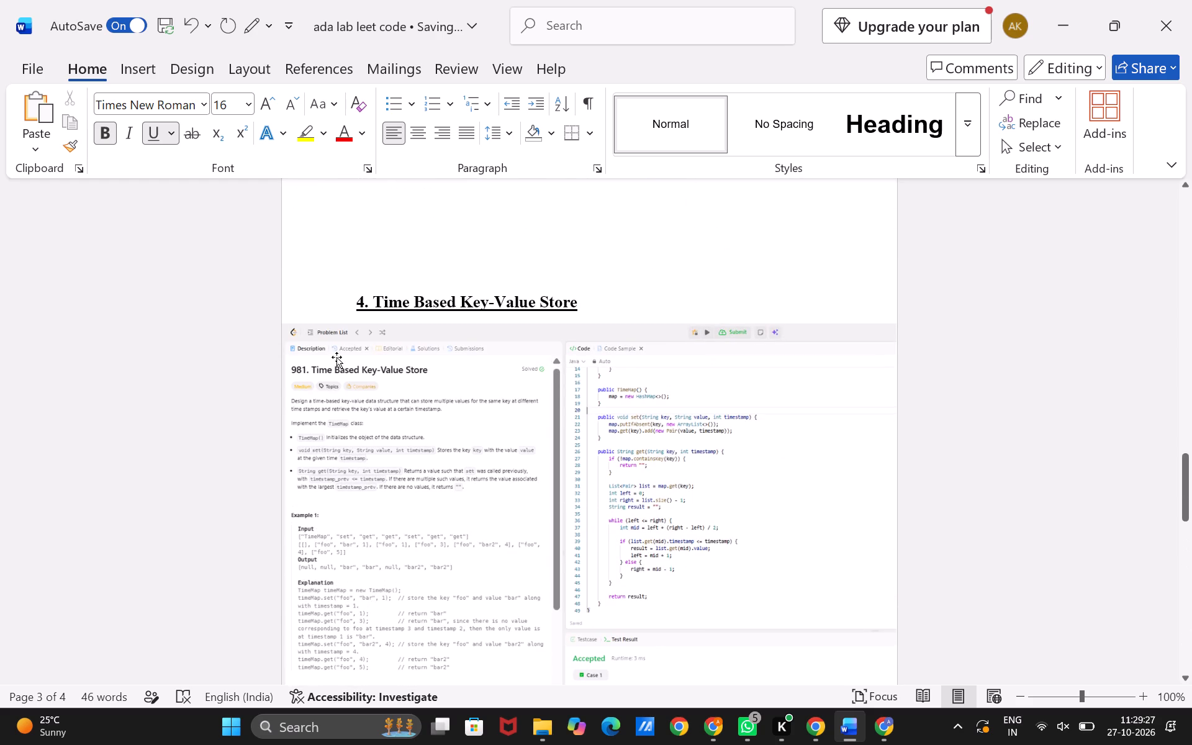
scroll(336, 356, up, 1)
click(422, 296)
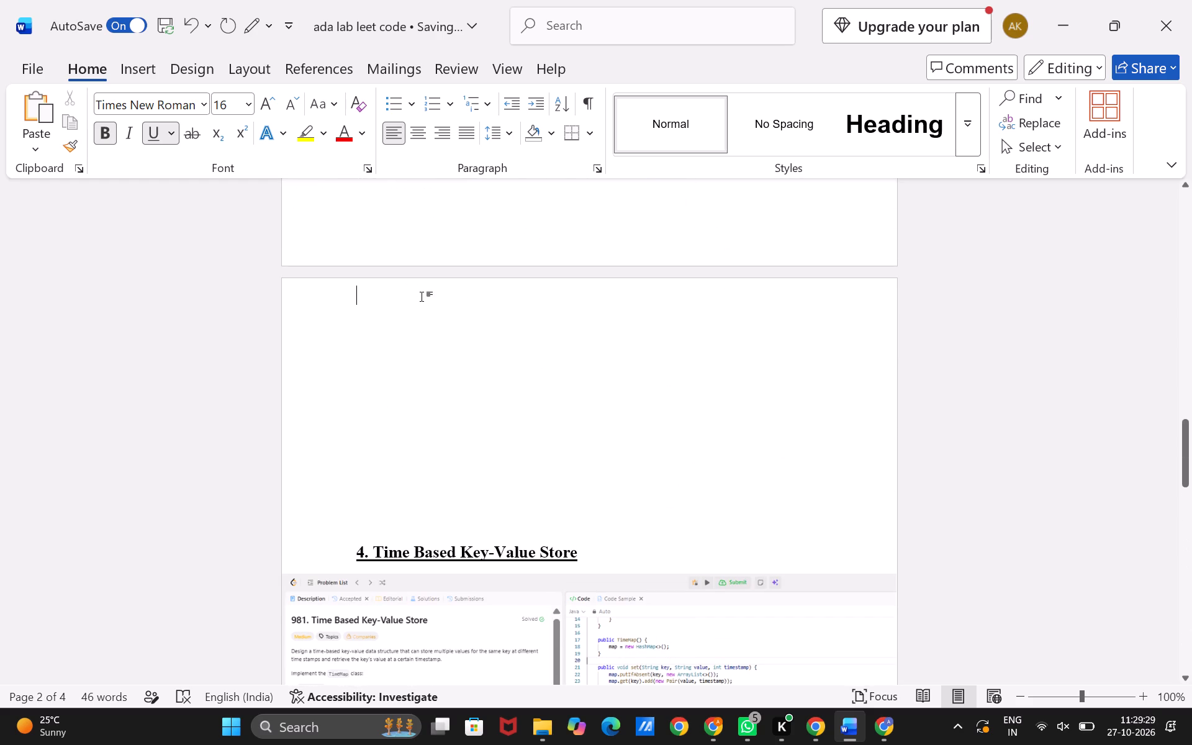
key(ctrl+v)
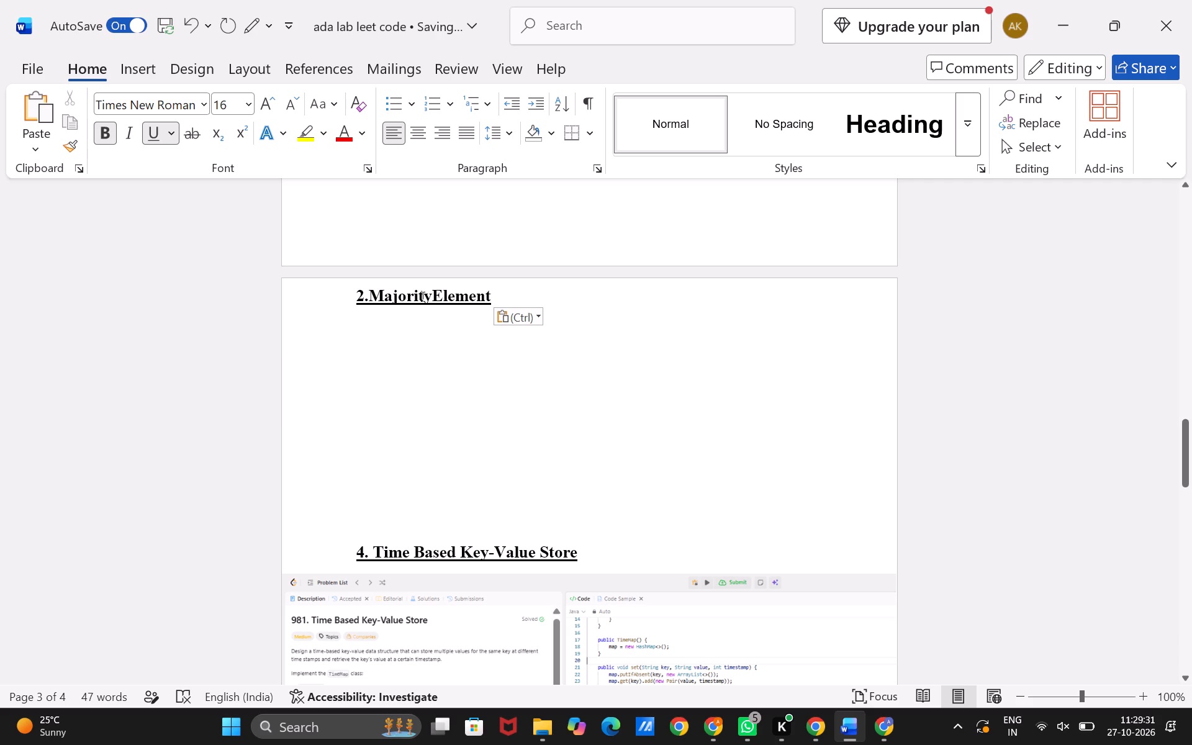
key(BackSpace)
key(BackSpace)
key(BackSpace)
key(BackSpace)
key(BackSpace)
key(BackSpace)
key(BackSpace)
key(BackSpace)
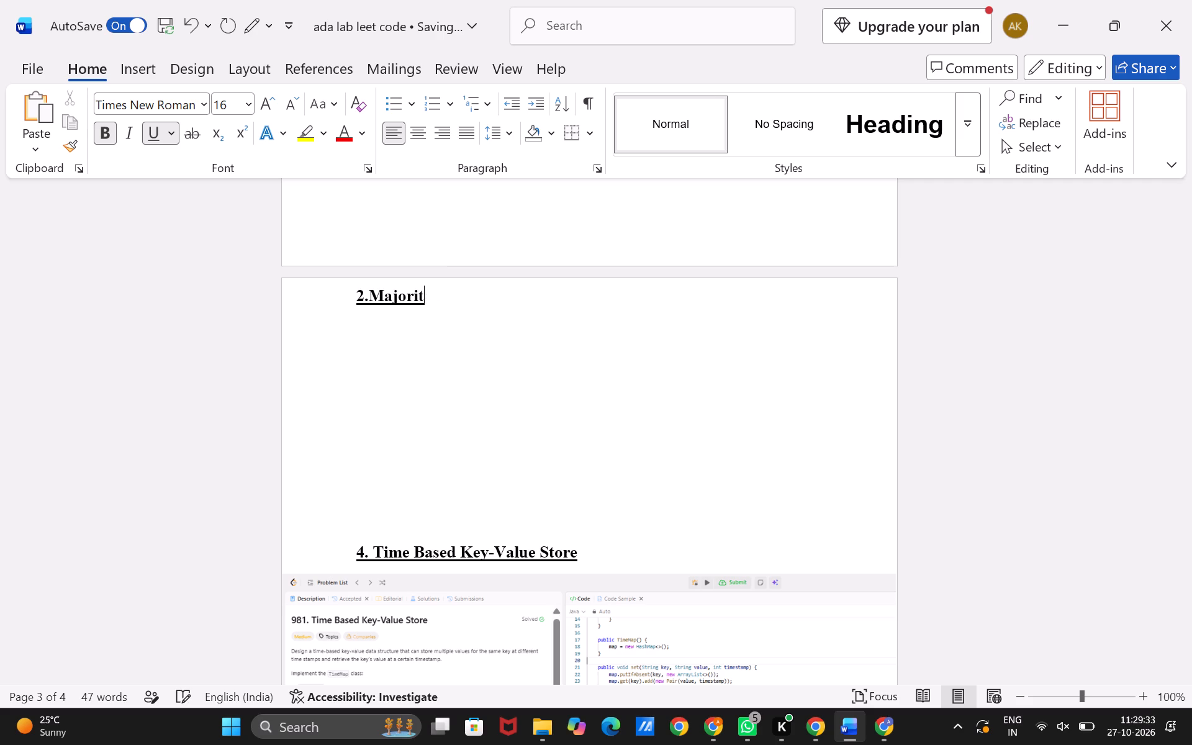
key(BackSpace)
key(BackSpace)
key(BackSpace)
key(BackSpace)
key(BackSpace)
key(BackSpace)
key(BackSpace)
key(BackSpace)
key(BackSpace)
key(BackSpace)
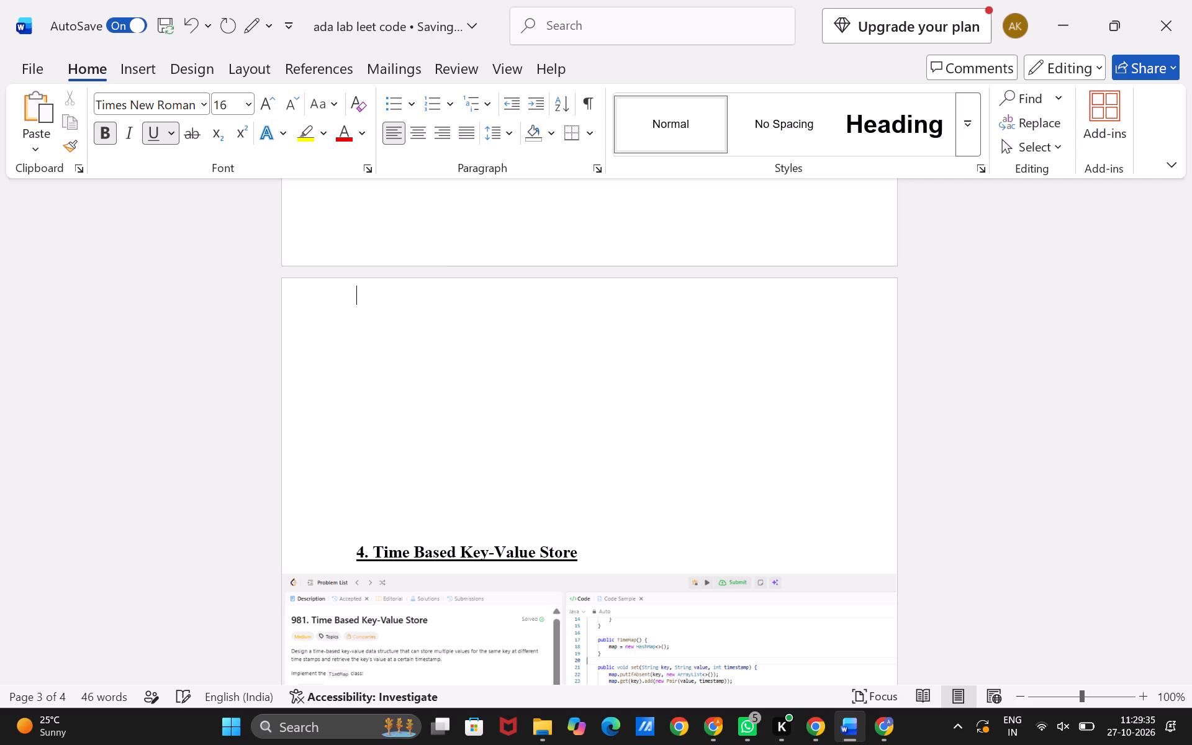
Copy the first page's KIET logo to the page with "4. Time Based Key-Value Store" and centre it near that page's top edge.
scroll(422, 296, up, 9)
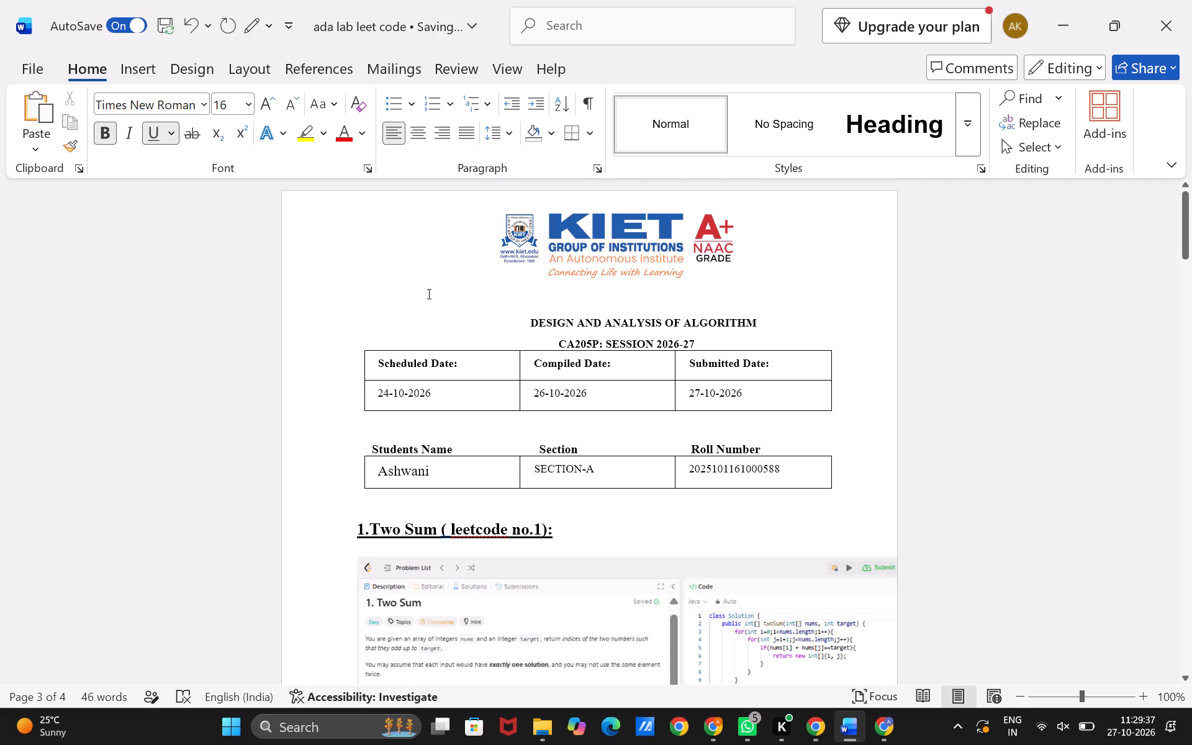
click(603, 250)
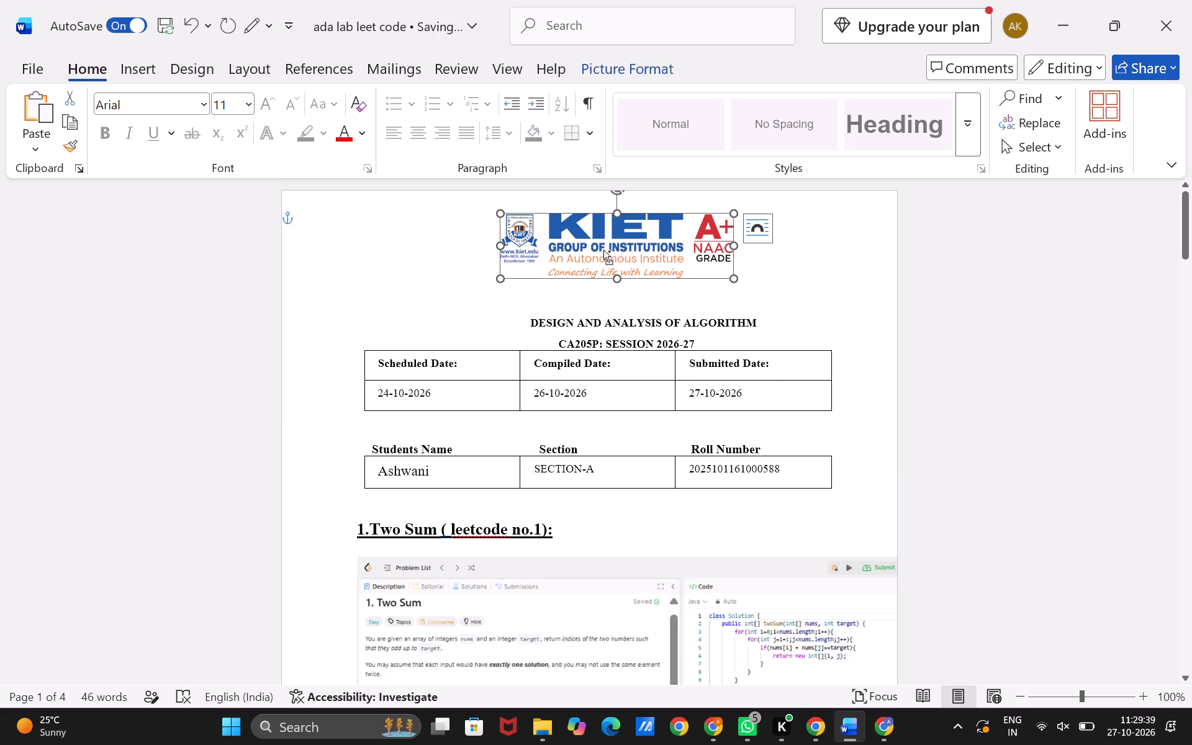
key(ctrl+c)
scroll(603, 250, down, 7)
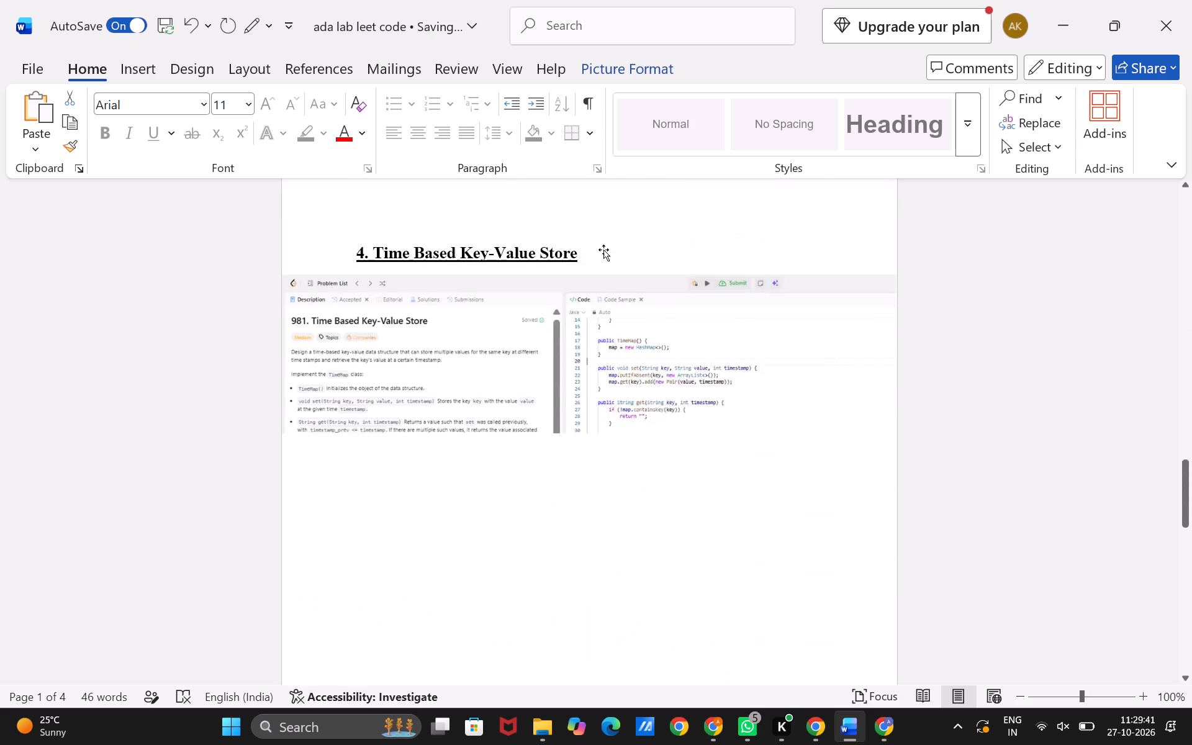
scroll(603, 250, down, 3)
scroll(603, 250, up, 1)
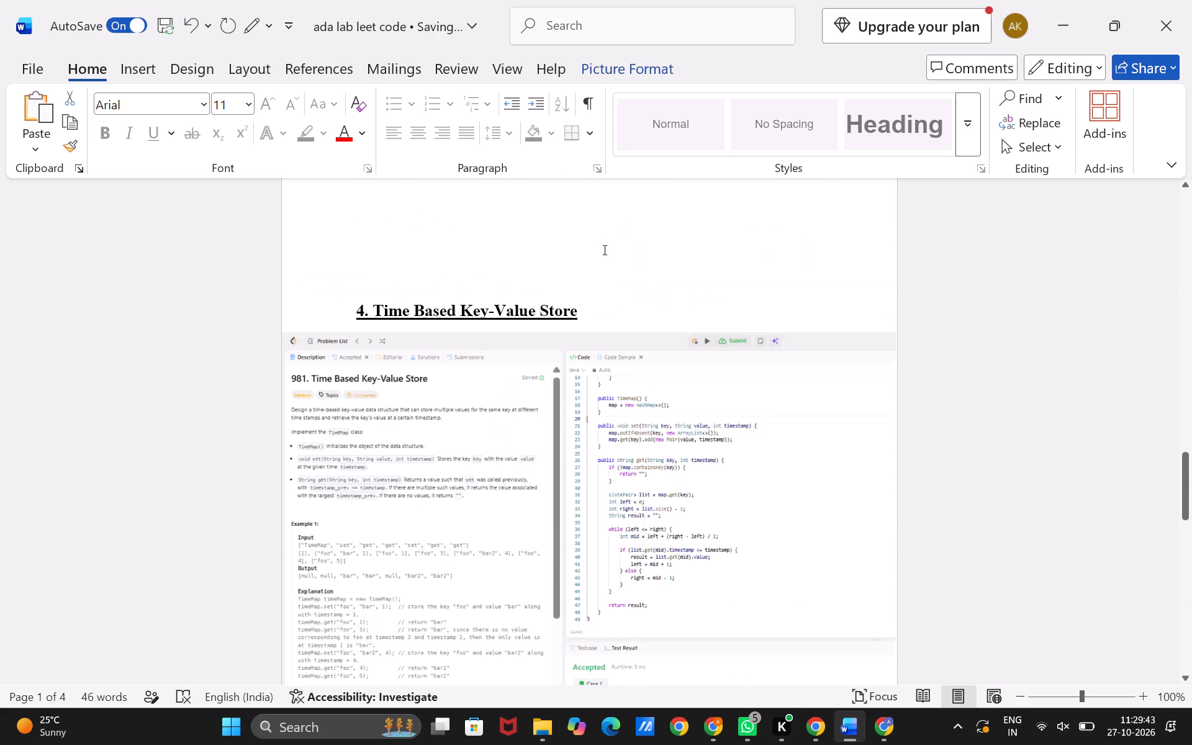
scroll(603, 250, up, 1)
scroll(427, 210, up, 1)
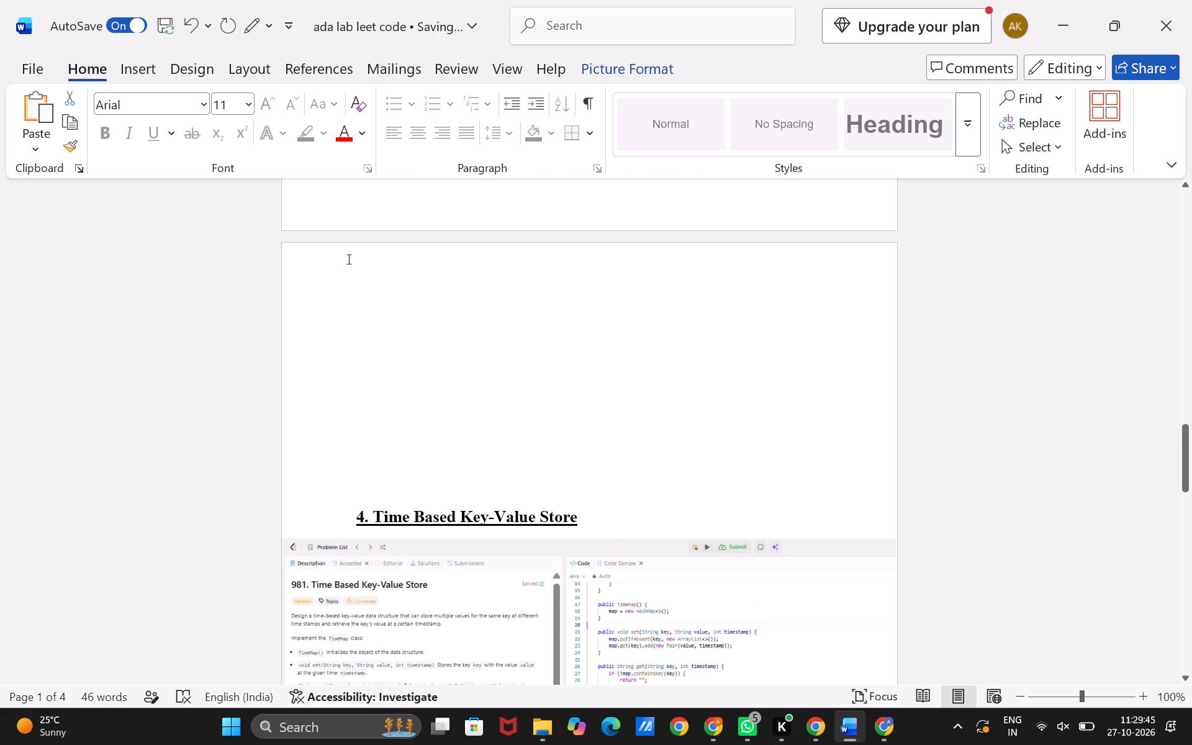
click(344, 263)
click(344, 263)
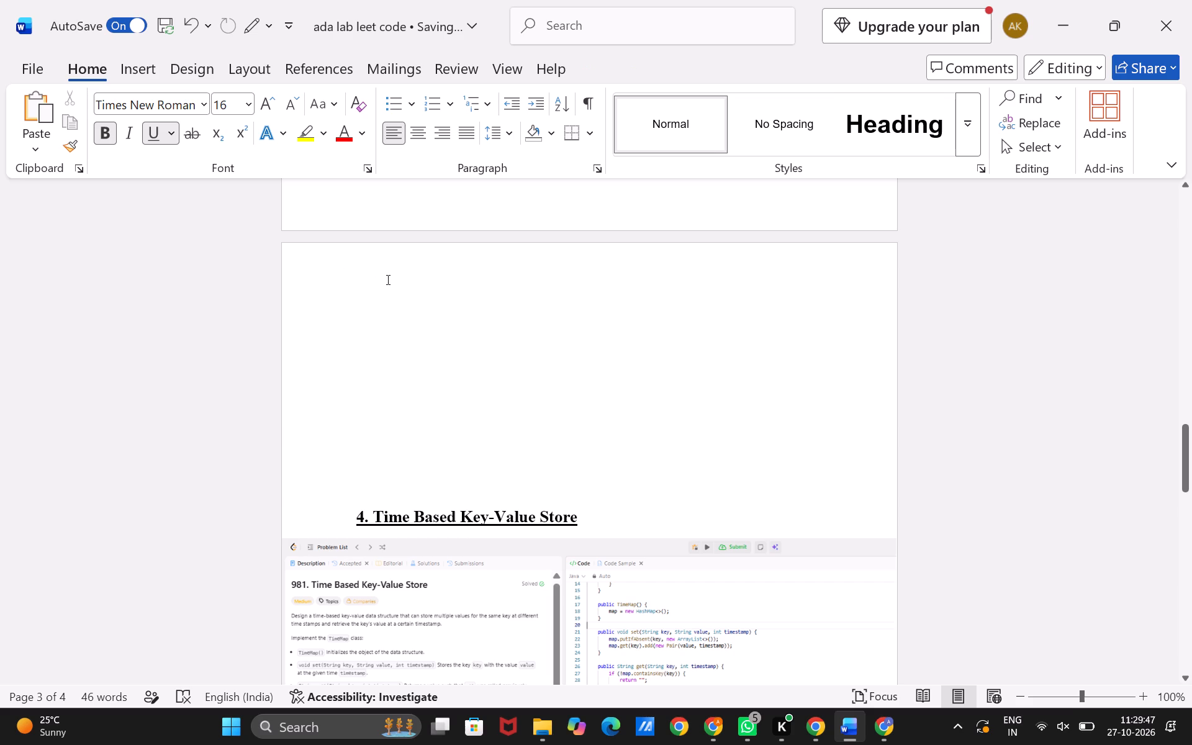
click(350, 523)
key(Left)
key(Left)
key(ctrl+v)
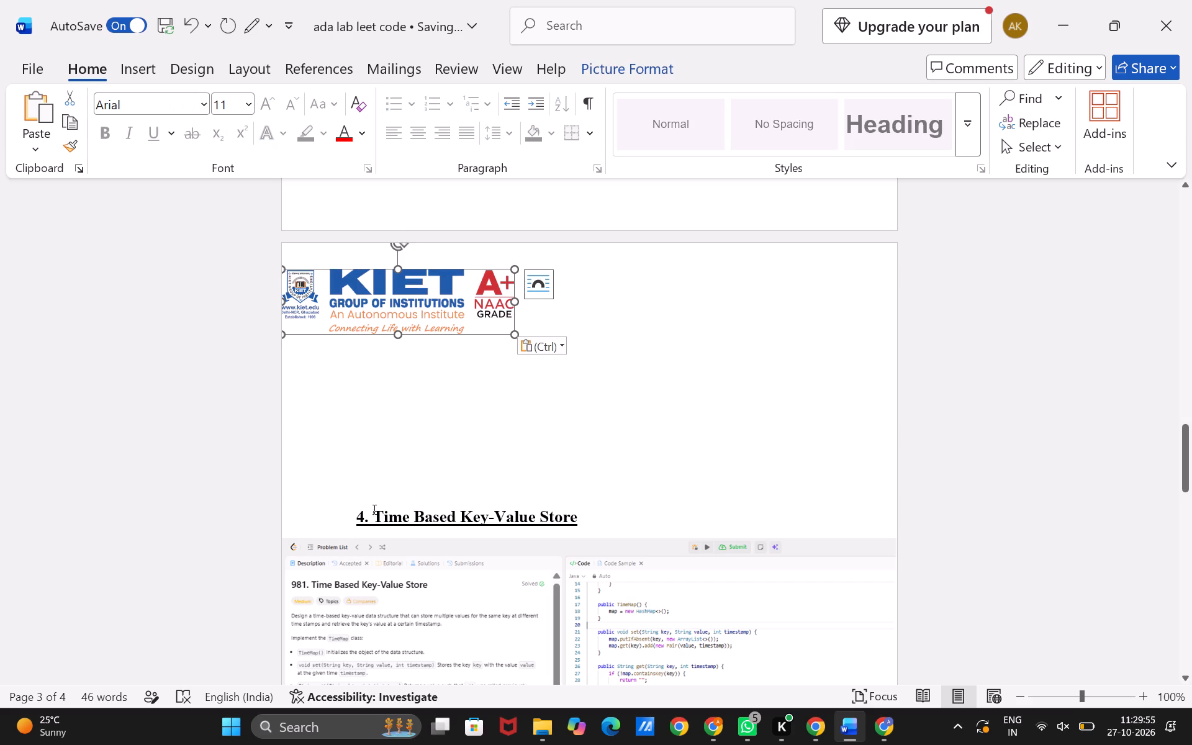
drag(395, 311, 449, 317)
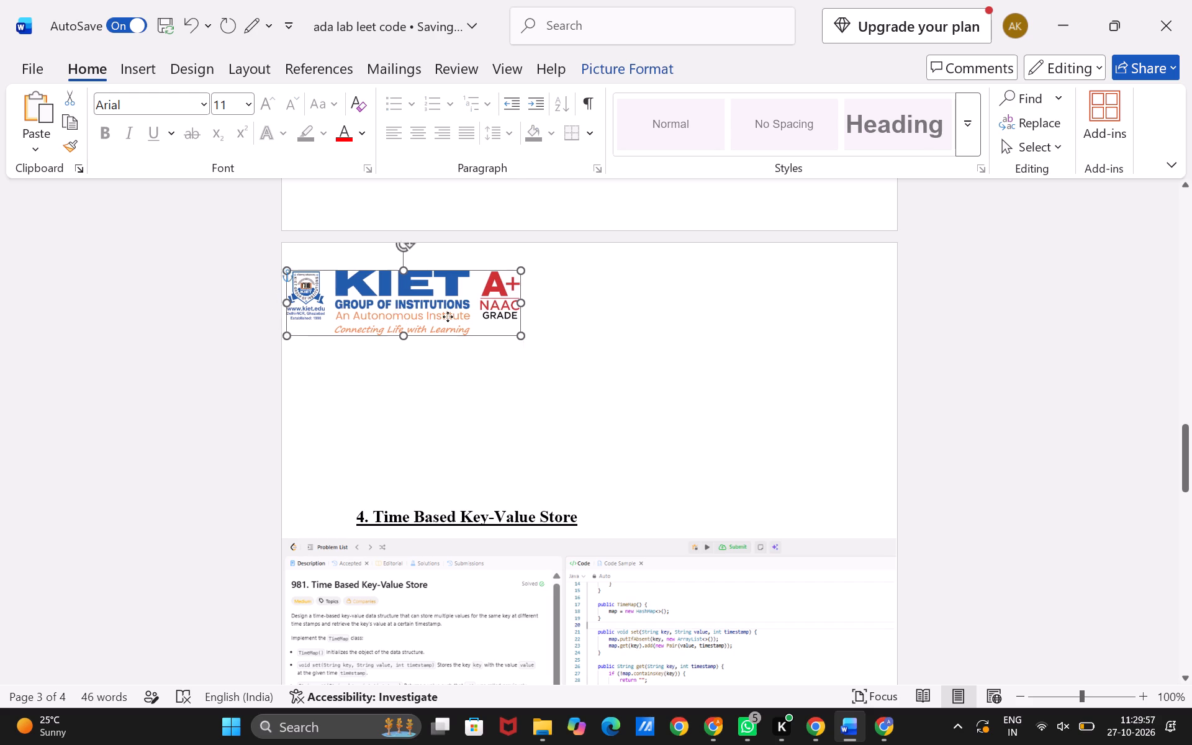
drag(449, 317, 579, 296)
Remove the indent and blank line before the "4. Time Based Key-Value Store" heading, bringing it up towards the KIET logo.
click(357, 517)
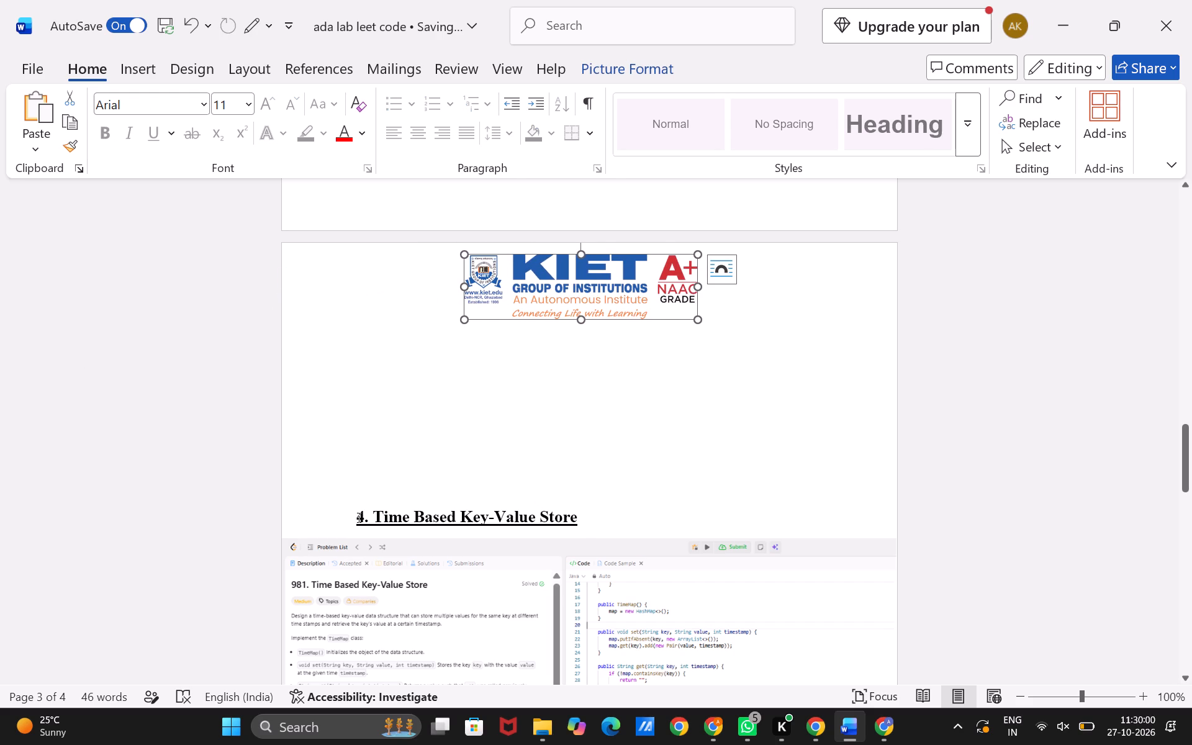
key(BackSpace)
key(BackSpace)
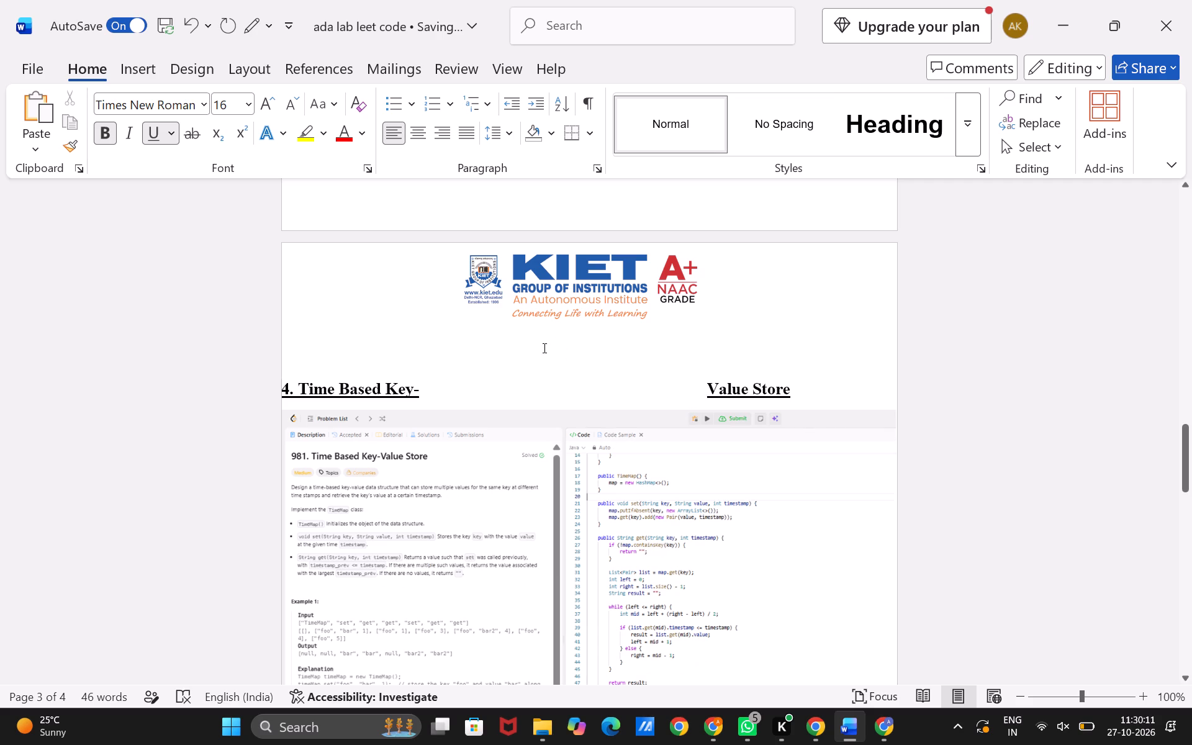
Delete the hyphen and the space within "Key-Value Store" in the fourth heading, so it reads "KeyValueStore".
click(707, 392)
key(BackSpace)
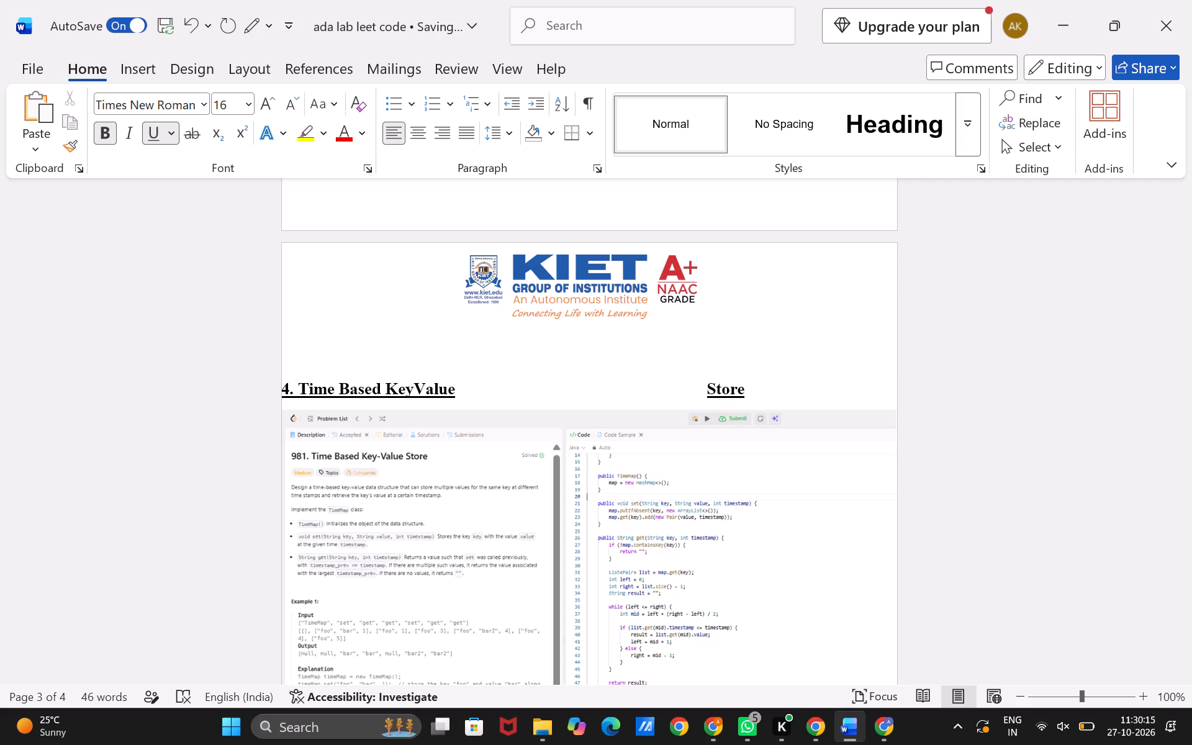
key(Right)
key(Right)
key(Right)
key(Right)
key(Right)
key(Right)
key(BackSpace)
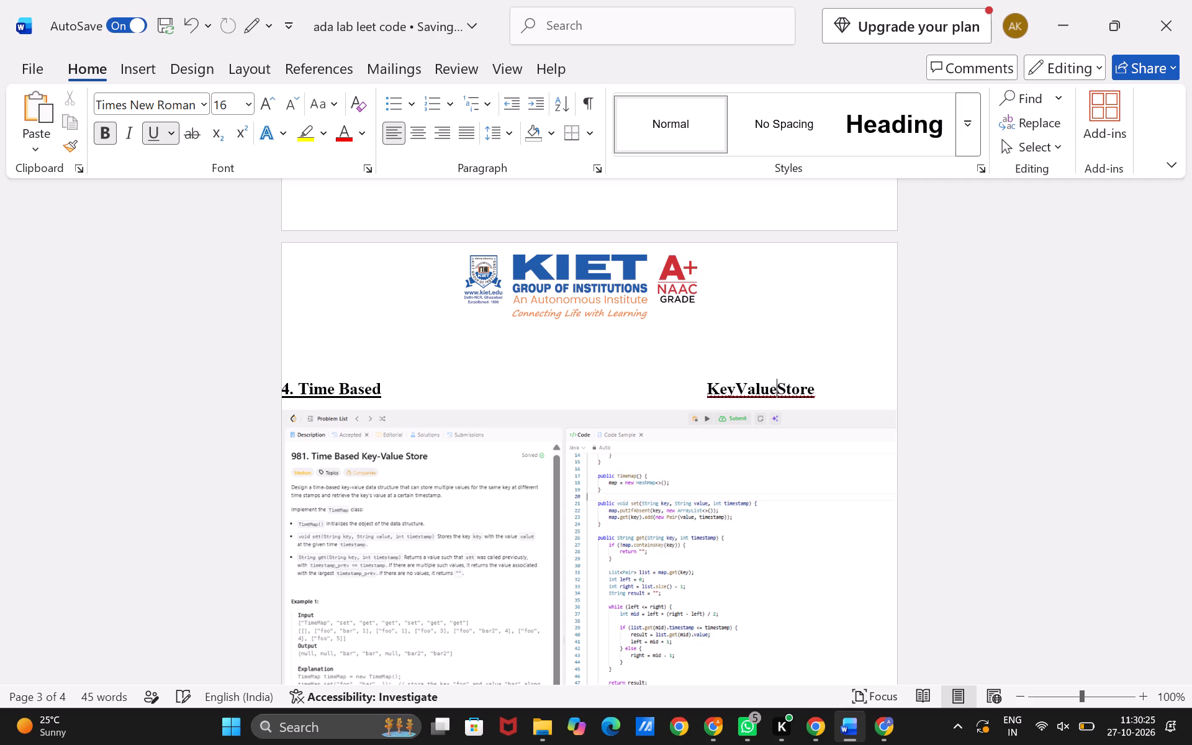
Add a line break after the "4. Time Based KeyValueStore" heading and one before it, bringing its split parts together below the logo.
click(281, 386)
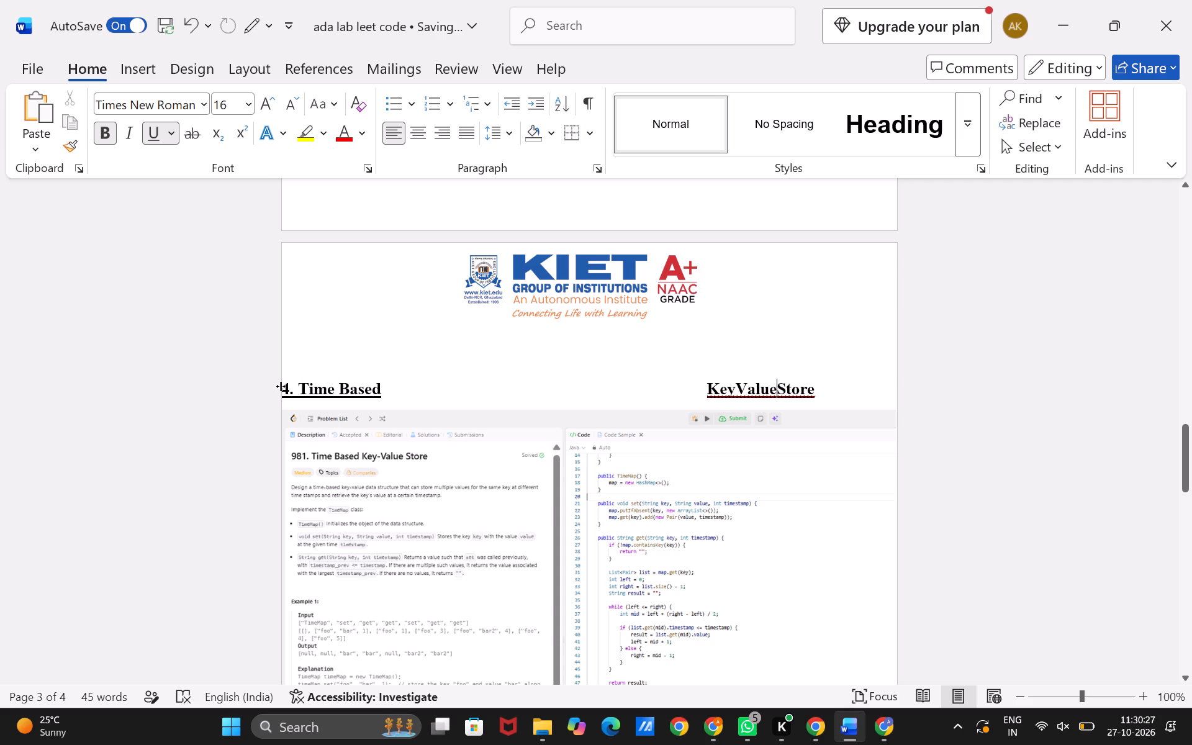
click(284, 386)
click(821, 389)
key(Return)
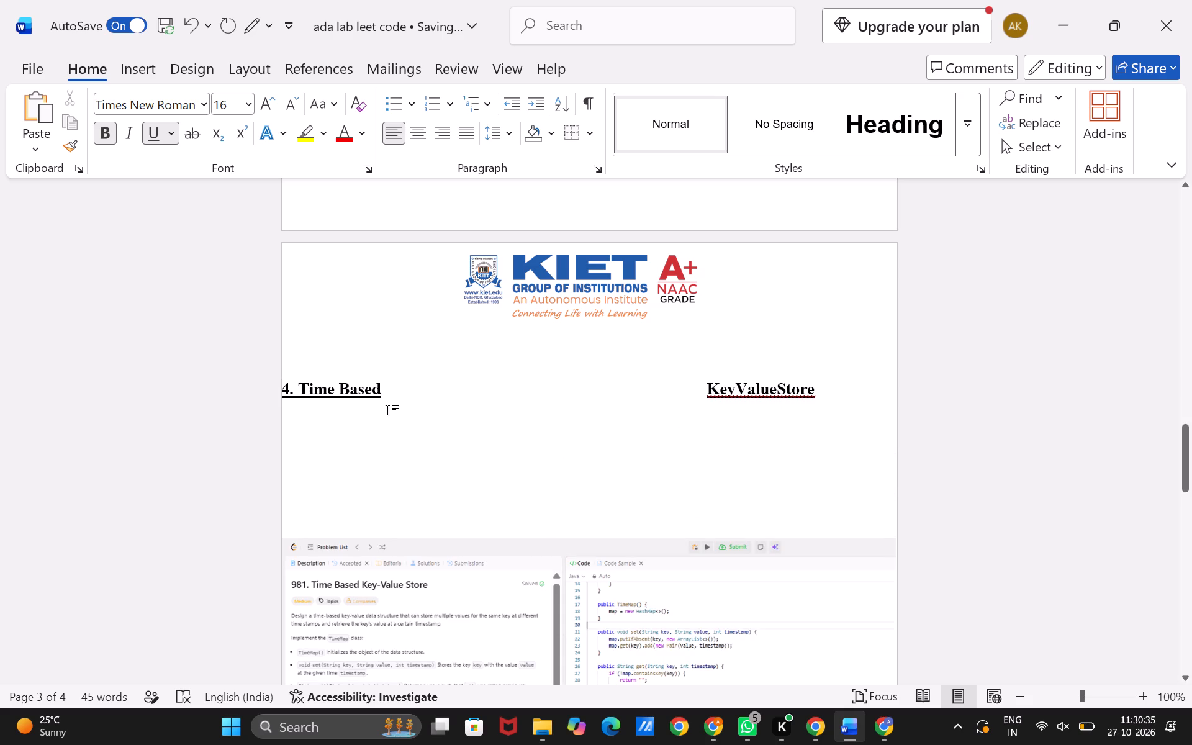
click(292, 377)
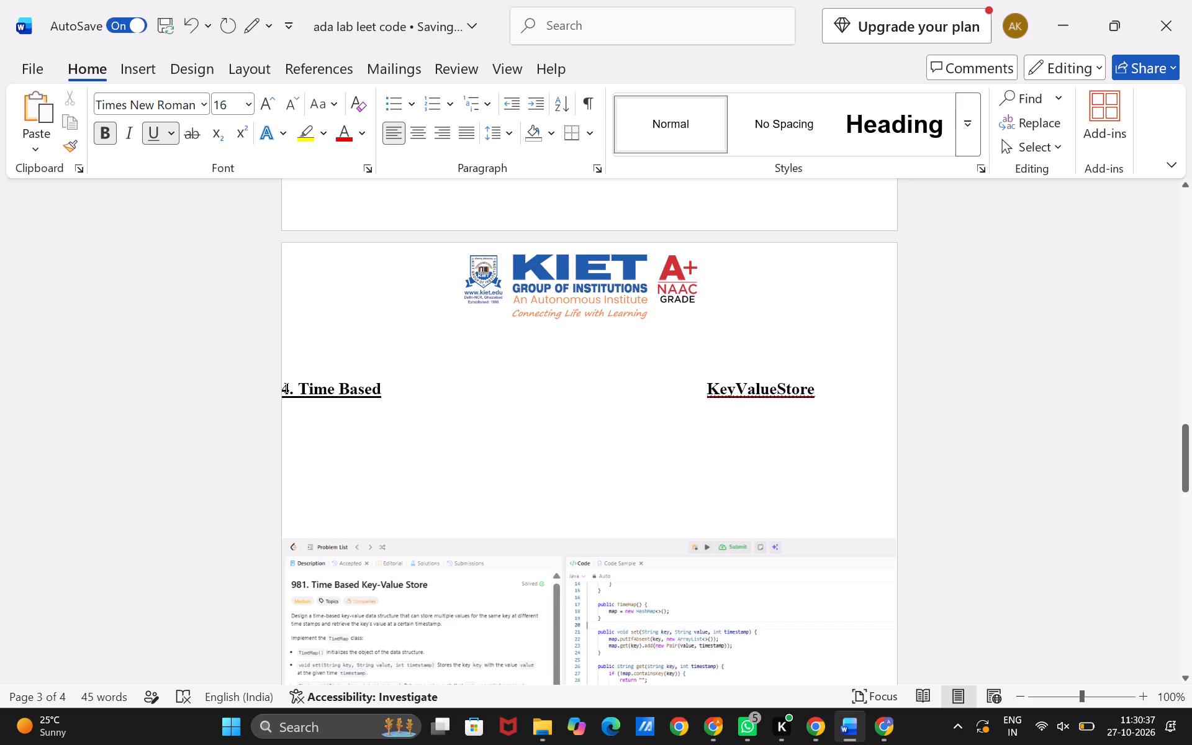
click(285, 387)
key(Return)
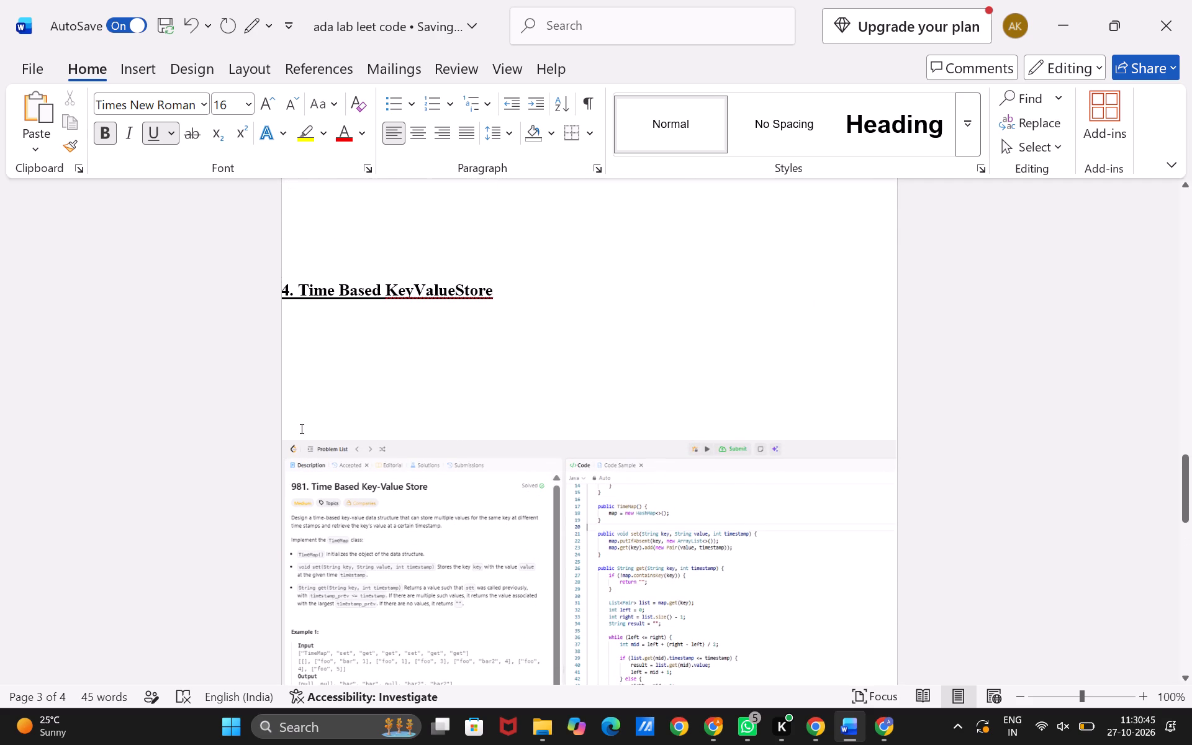
click(300, 428)
Review the whole report from the first page to the last, checking the KIET logos, headings and screenshot placement.
scroll(300, 428, up, 1)
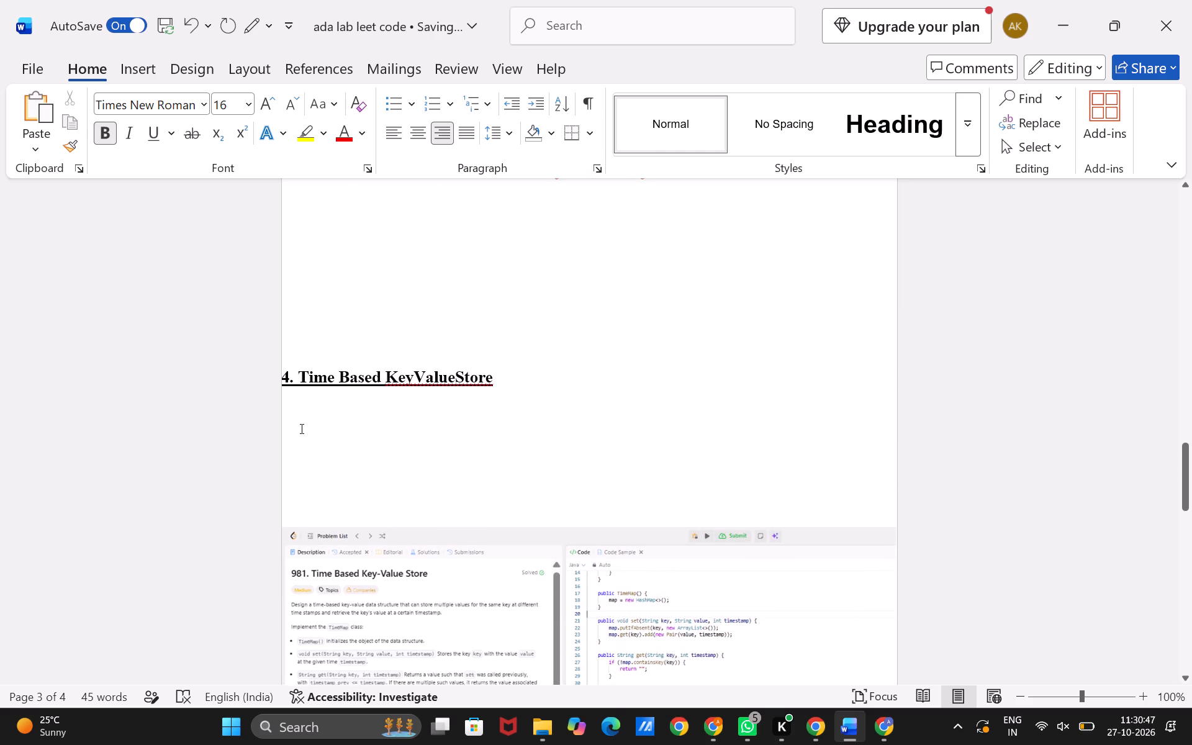
scroll(300, 428, up, 1)
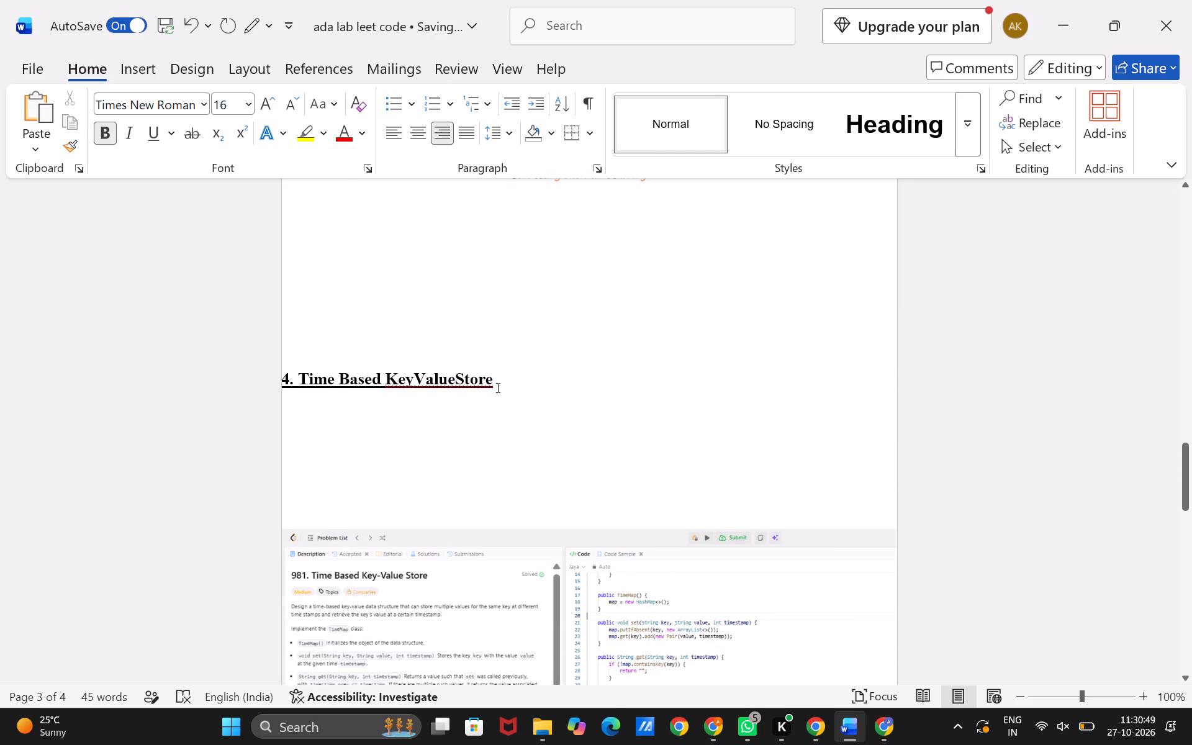
scroll(497, 387, up, 8)
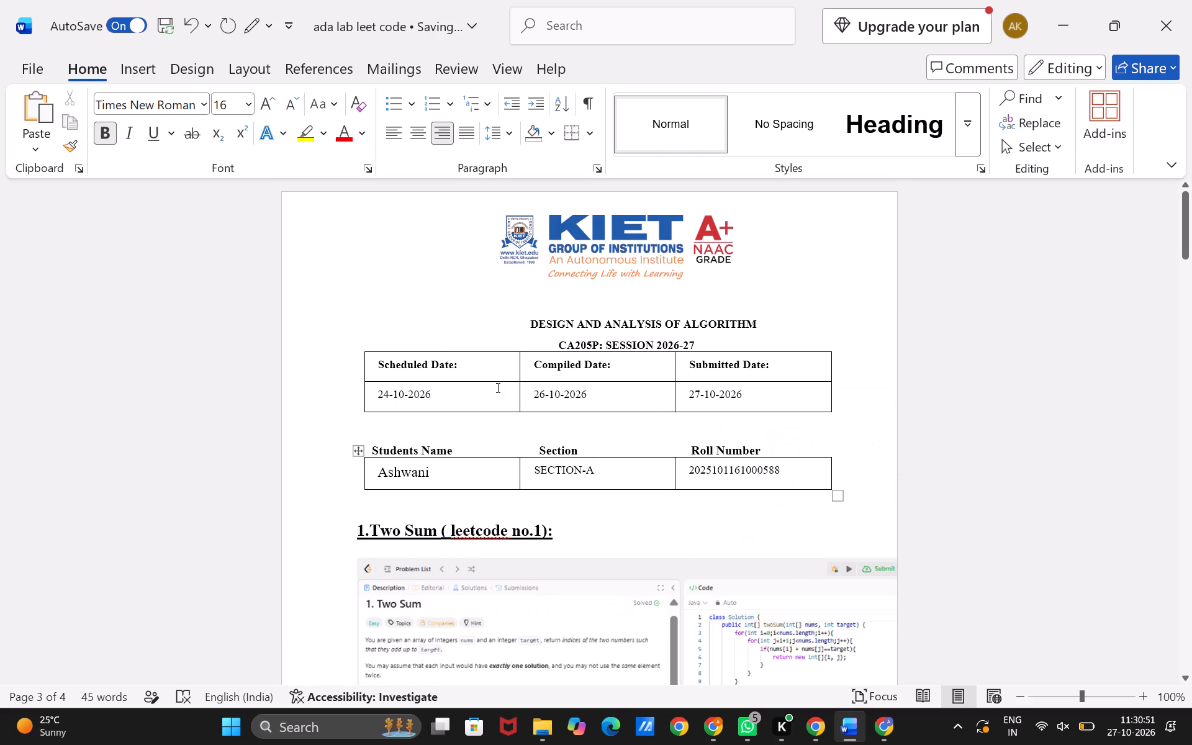
scroll(497, 387, down, 3)
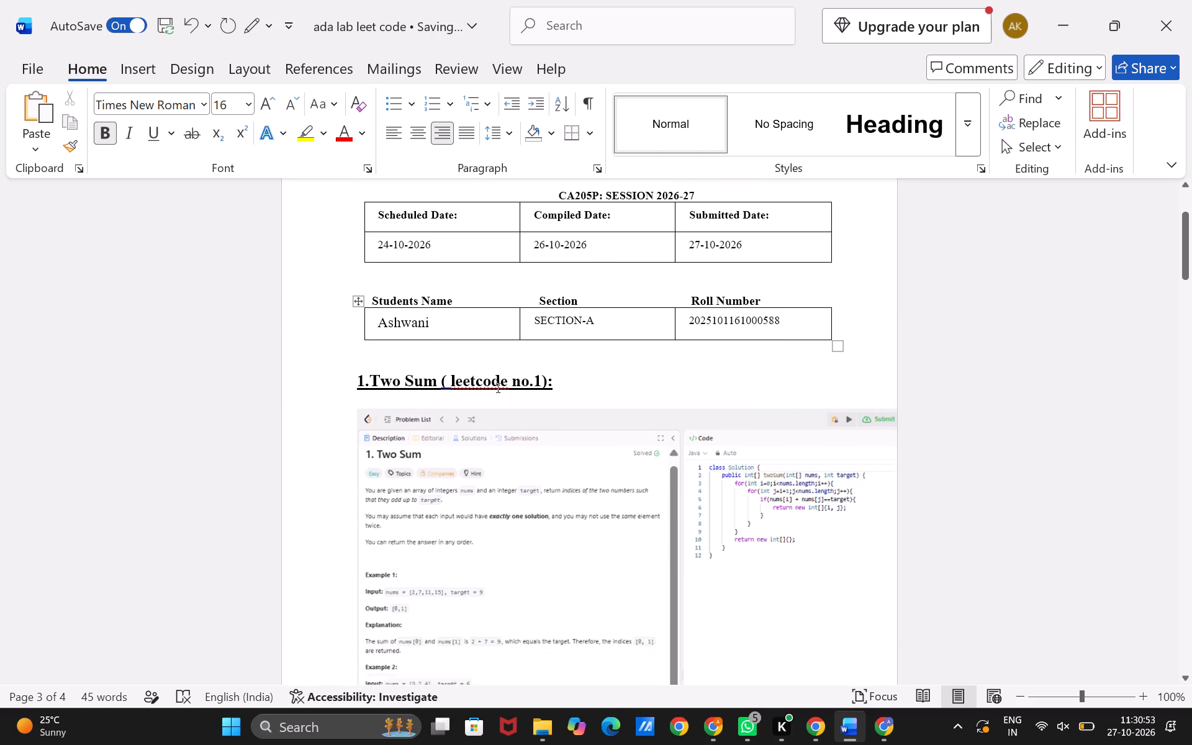
scroll(497, 387, down, 3)
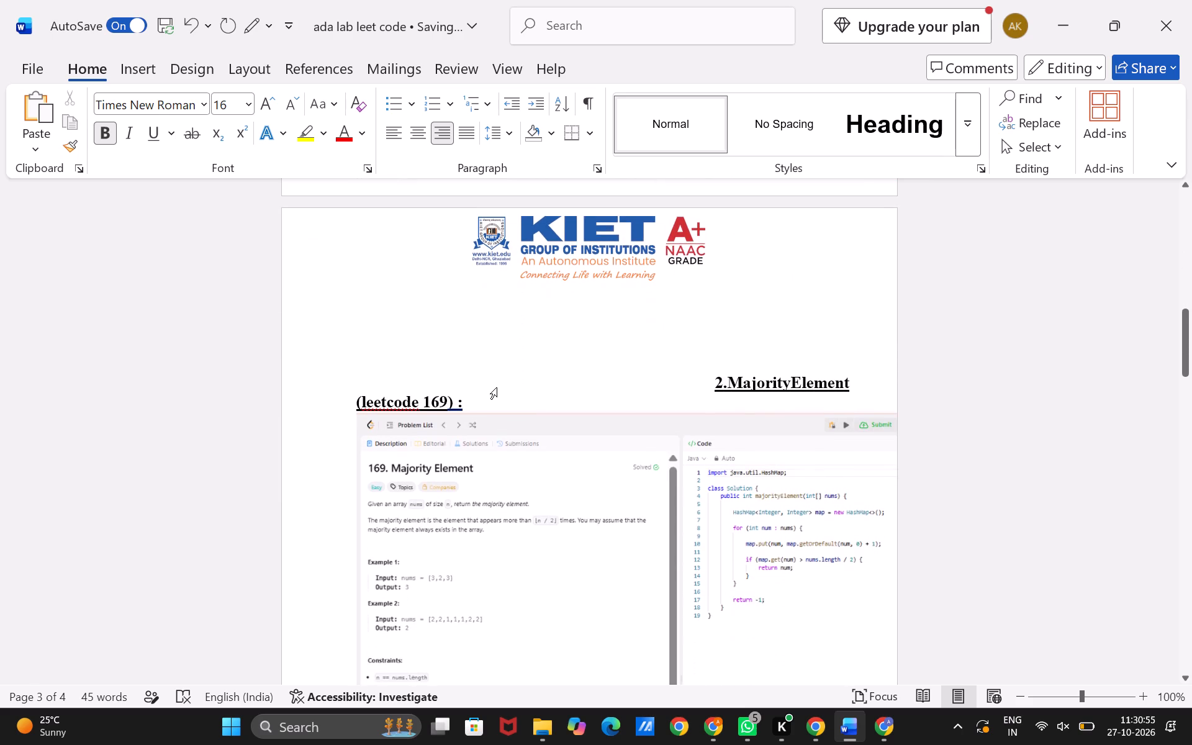
scroll(497, 387, down, 4)
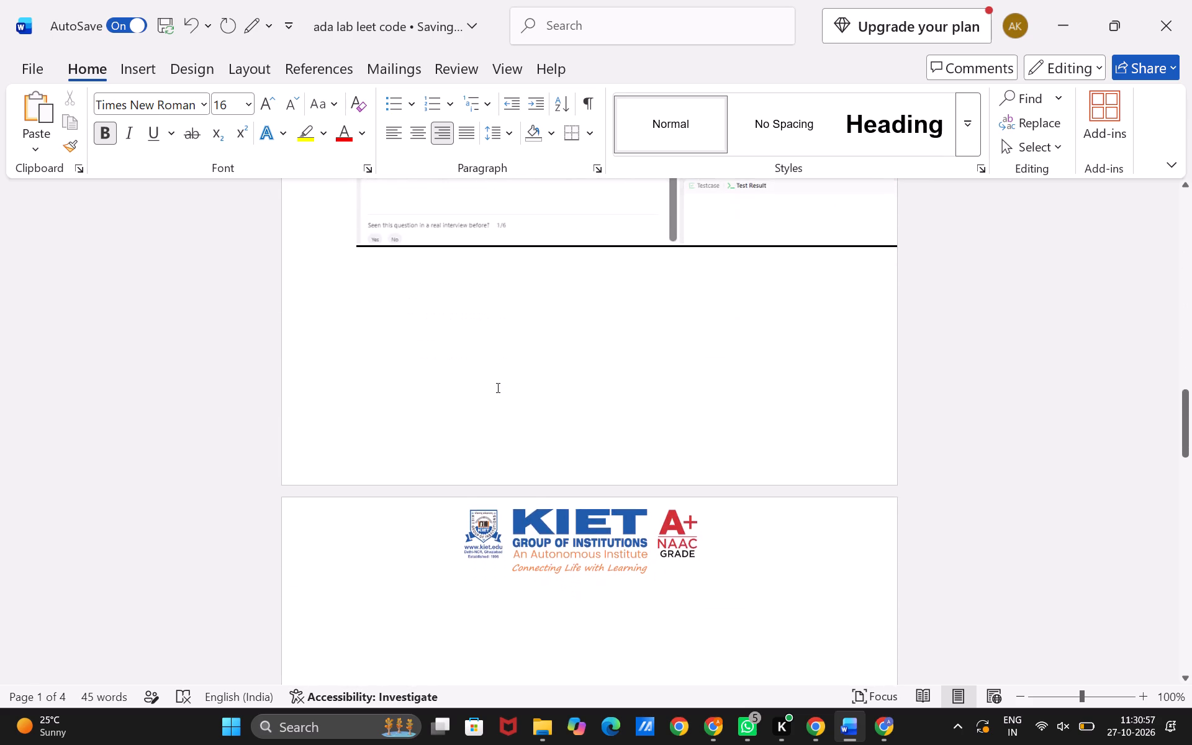
scroll(497, 387, down, 5)
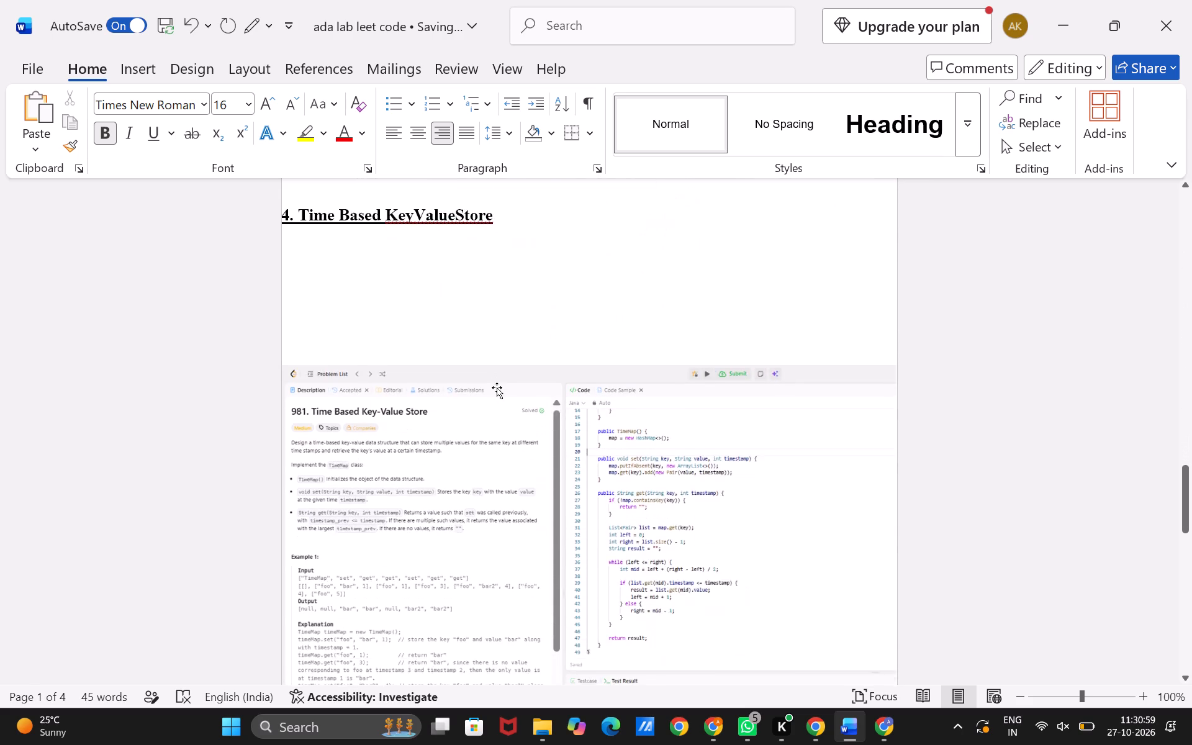
scroll(497, 387, down, 3)
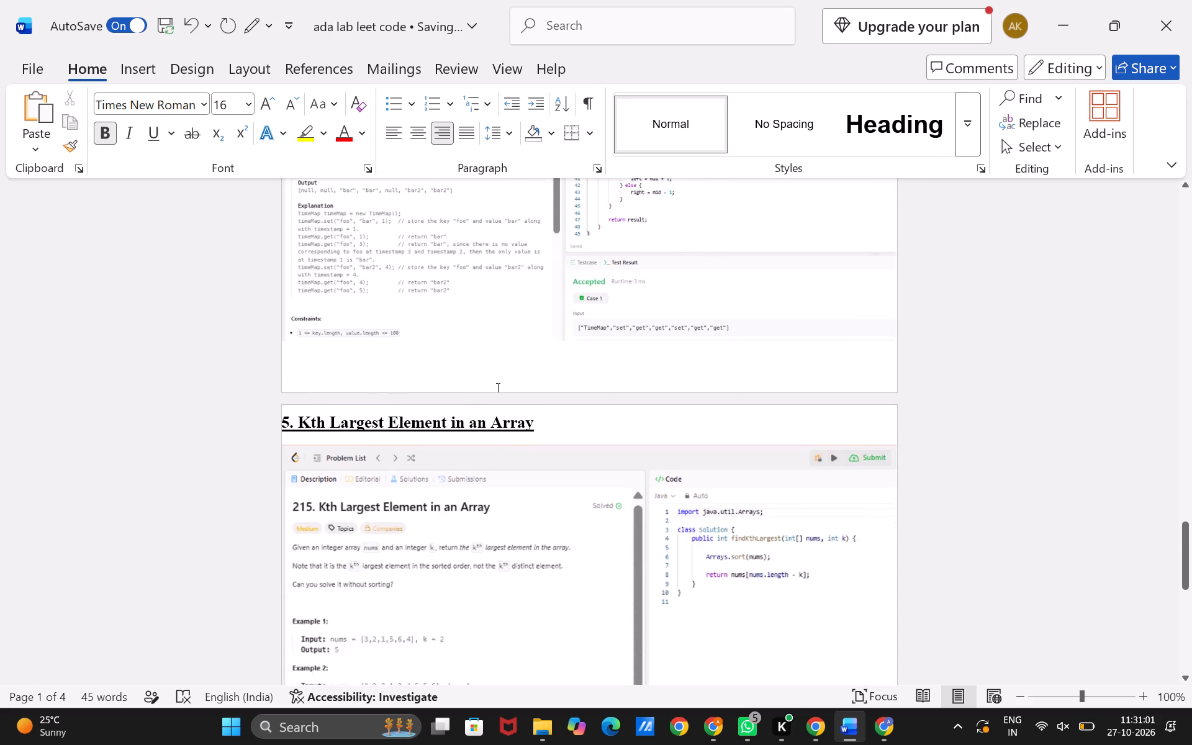
scroll(497, 387, down, 3)
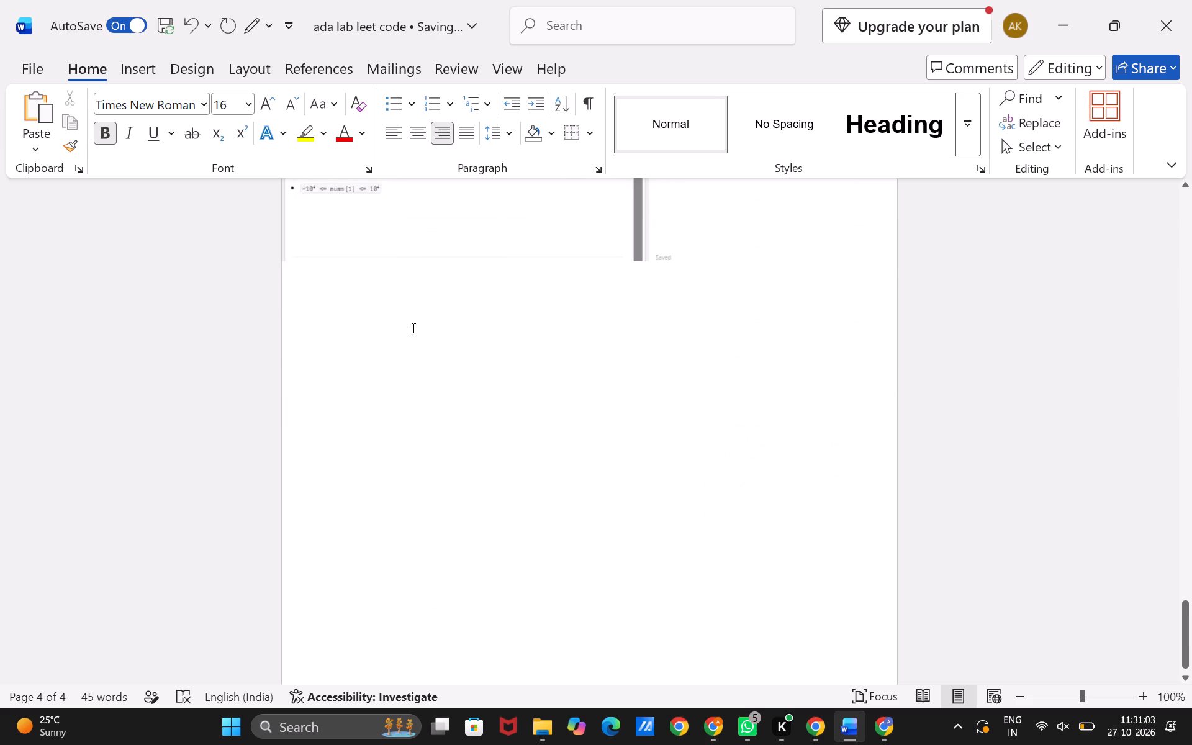
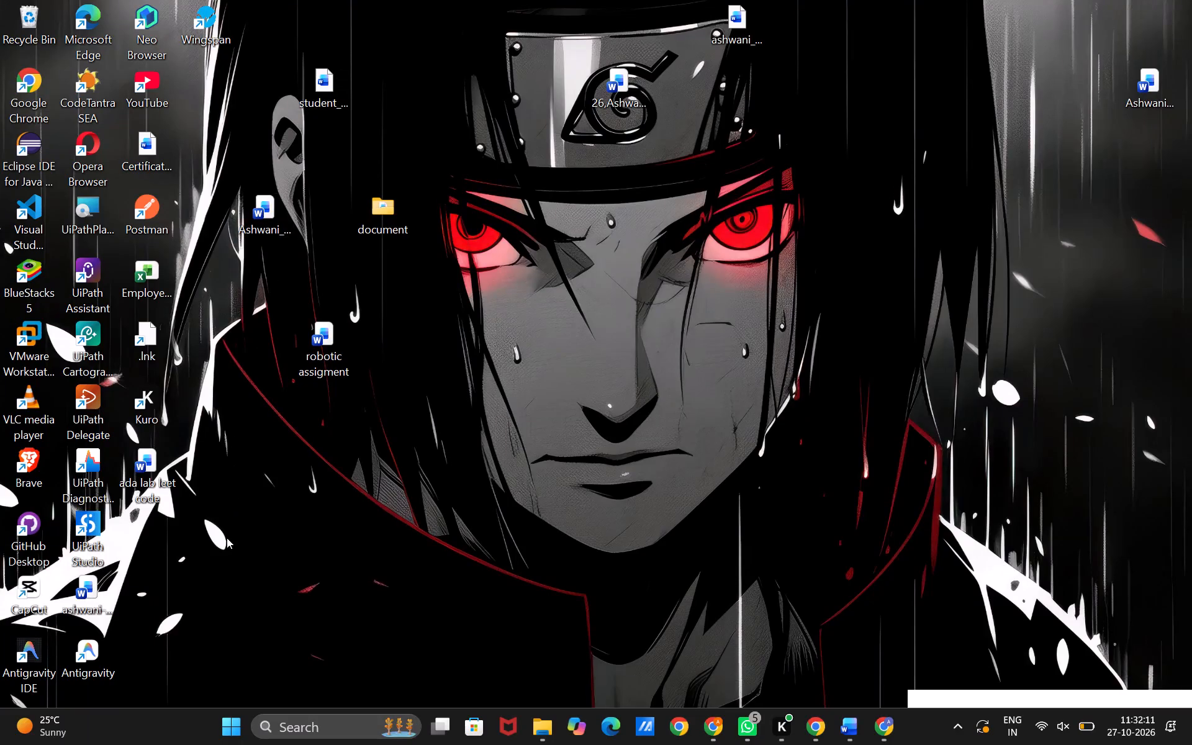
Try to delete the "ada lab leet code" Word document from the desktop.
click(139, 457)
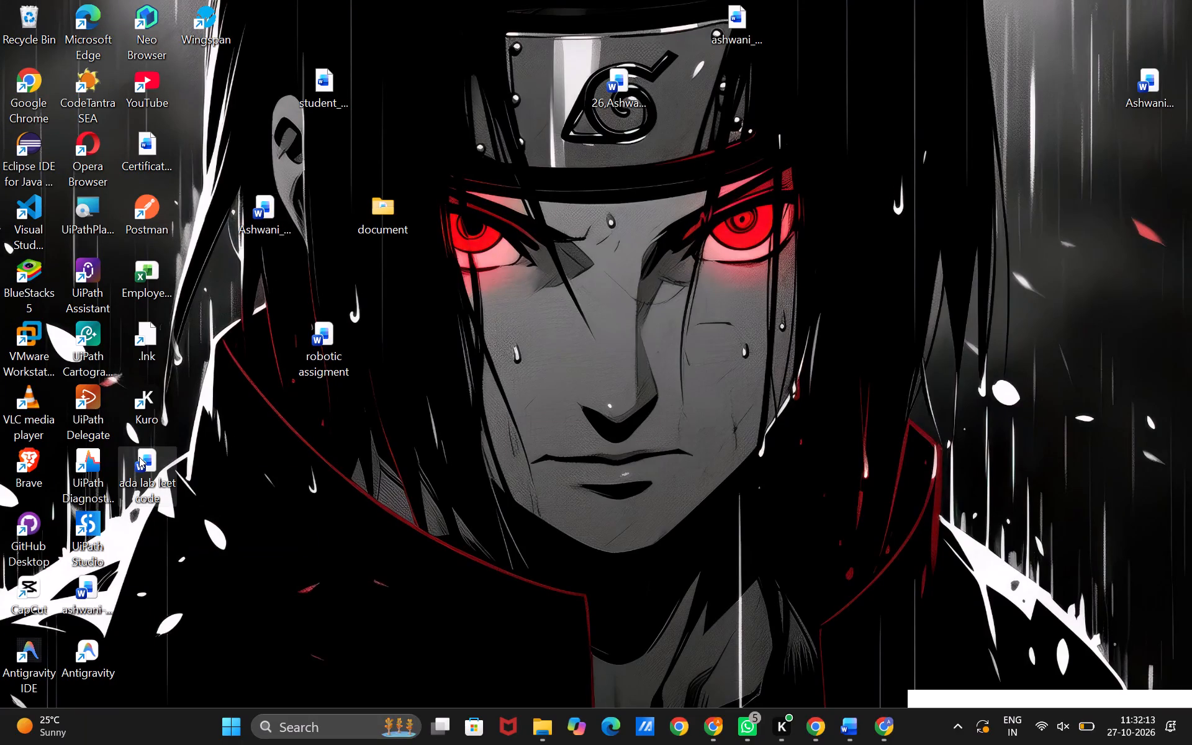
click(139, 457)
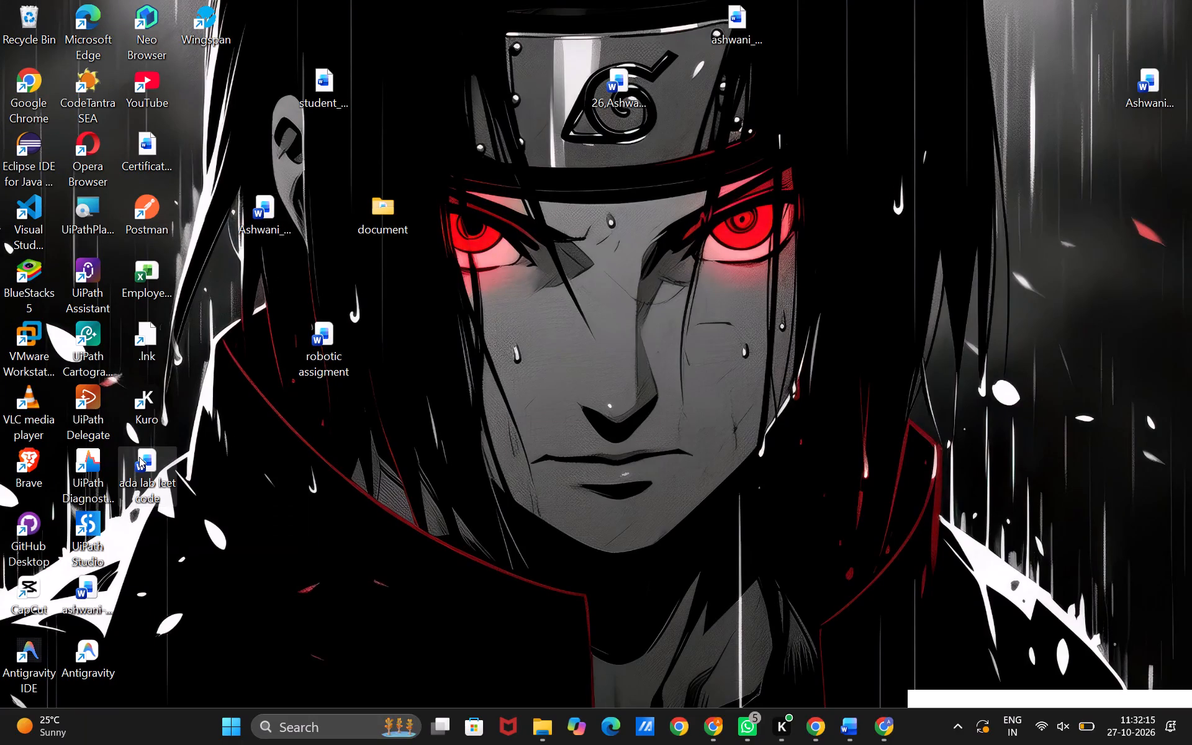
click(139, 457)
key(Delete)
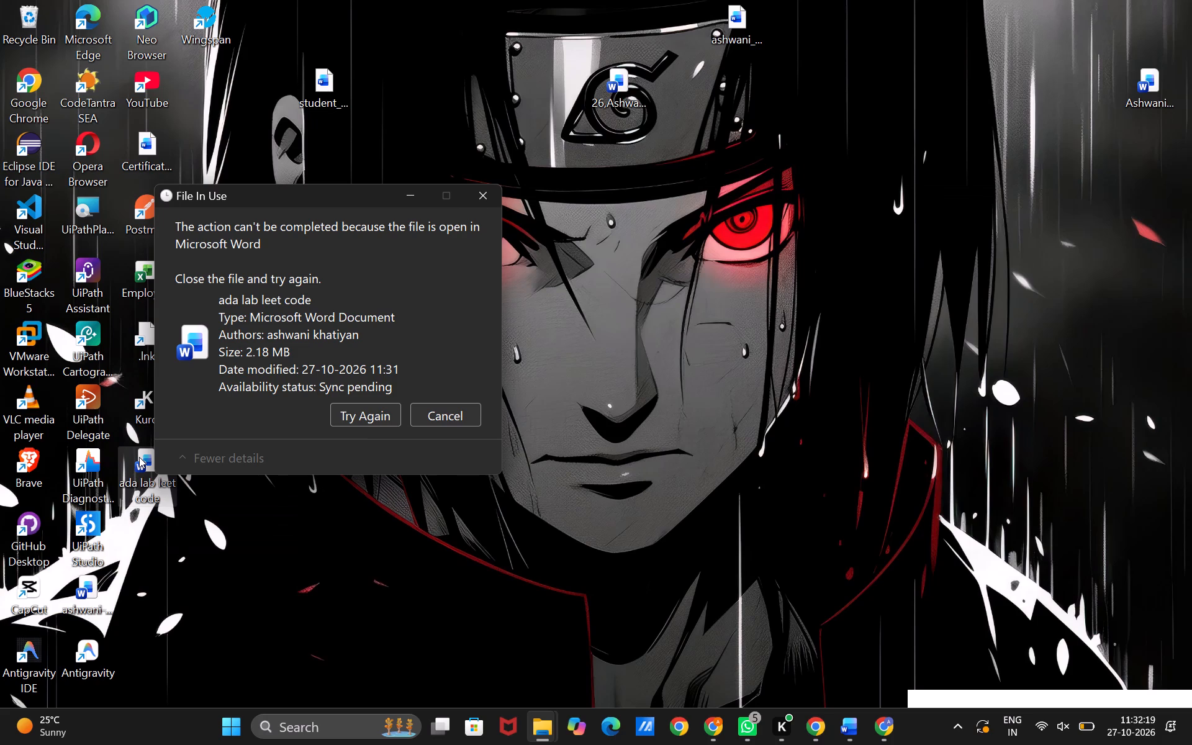